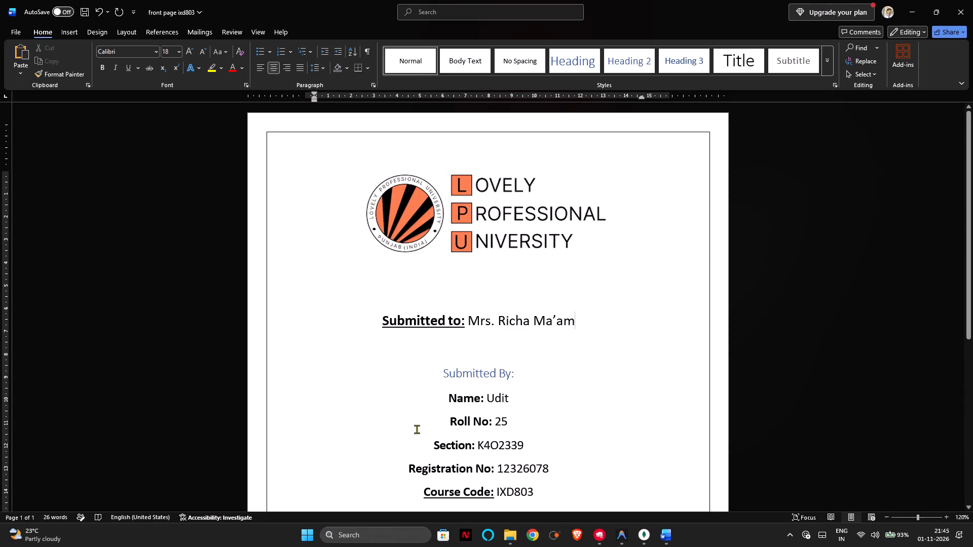
Change the roll number on the cover page to 35.
left_click(500, 420)
key("BackSpace")
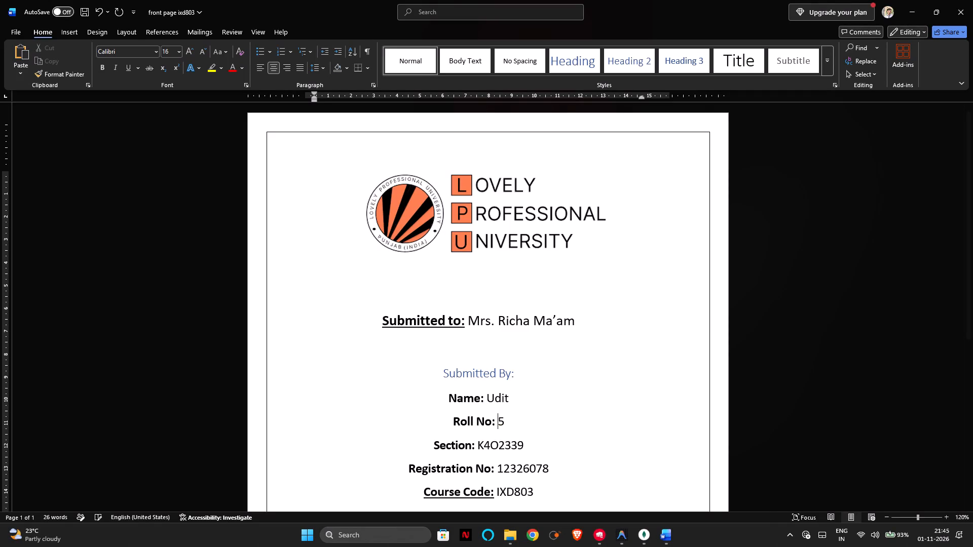
key("5")
key("BackSpace")
key("3")
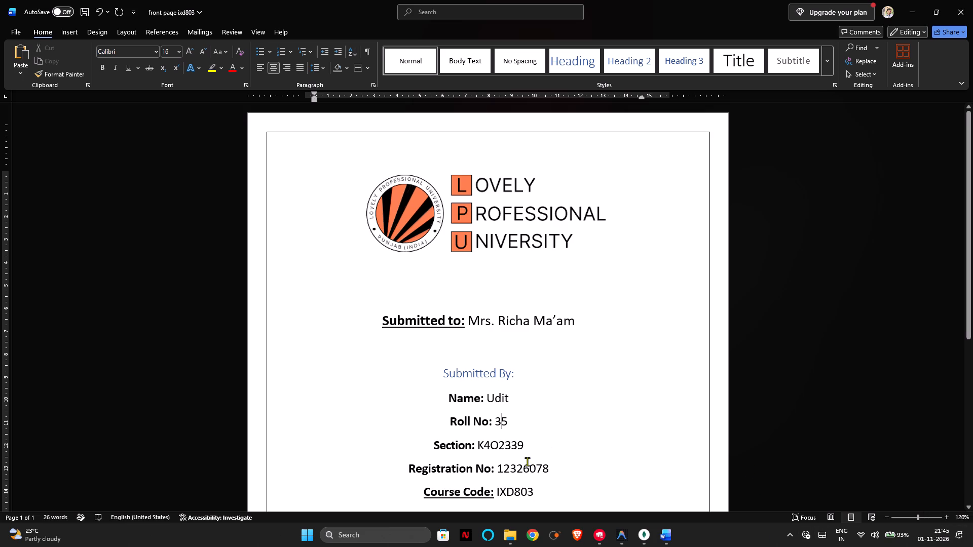
Change the section on the cover page to K2P23QR.
left_click(512, 448)
key("Right")
key("BackSpace")
key("BackSpace")
key("BackSpace")
key("BackSpace")
key("BackSpace")
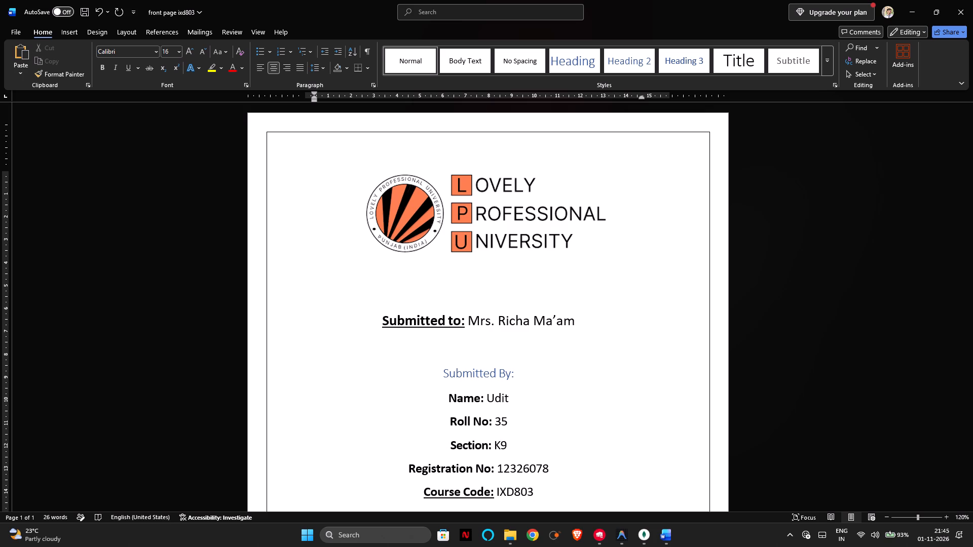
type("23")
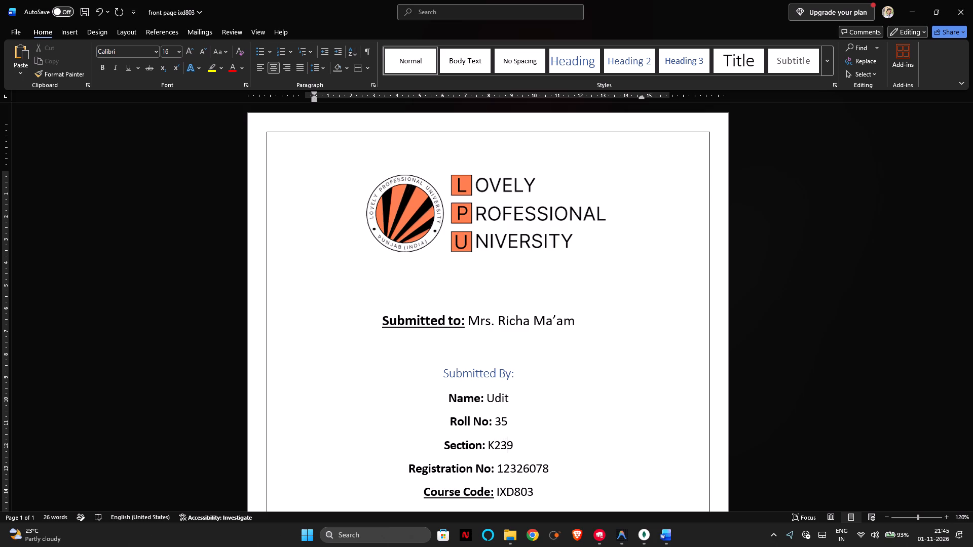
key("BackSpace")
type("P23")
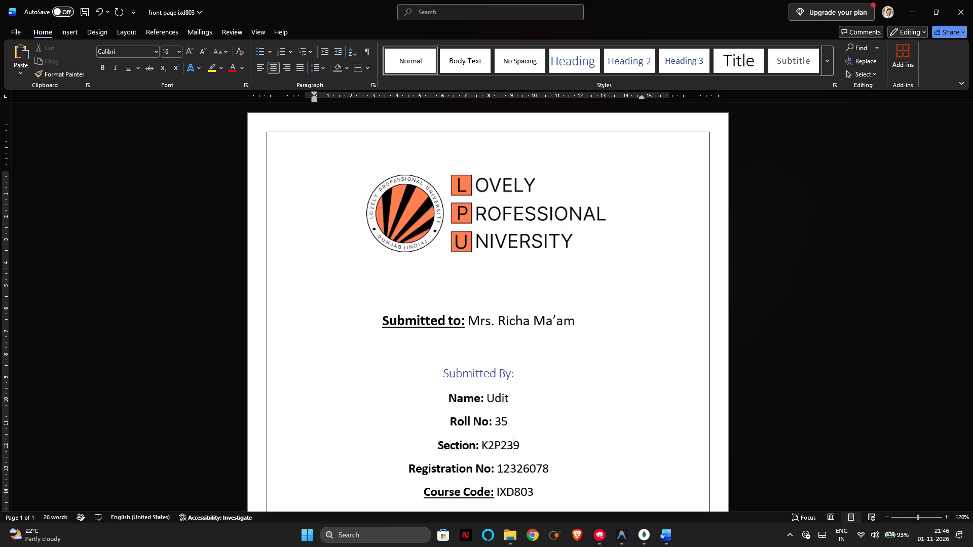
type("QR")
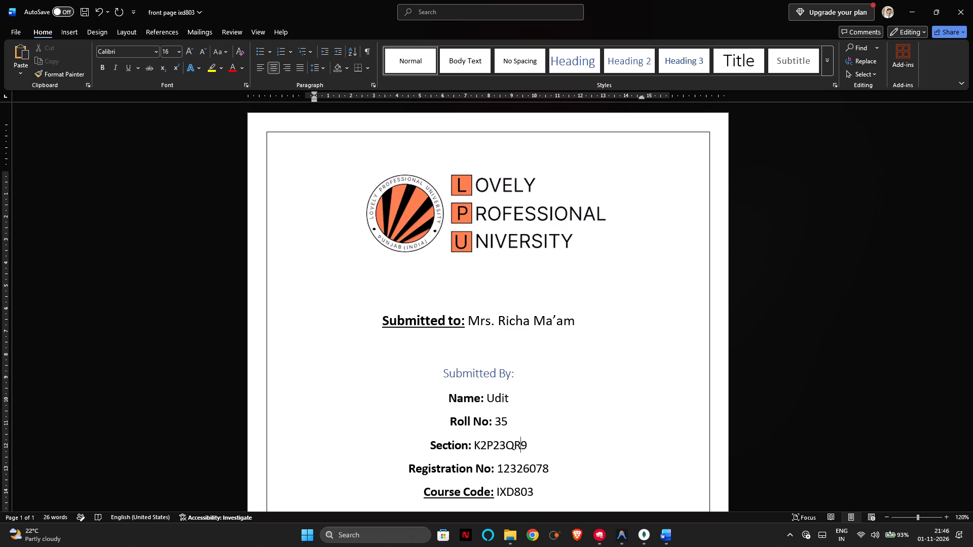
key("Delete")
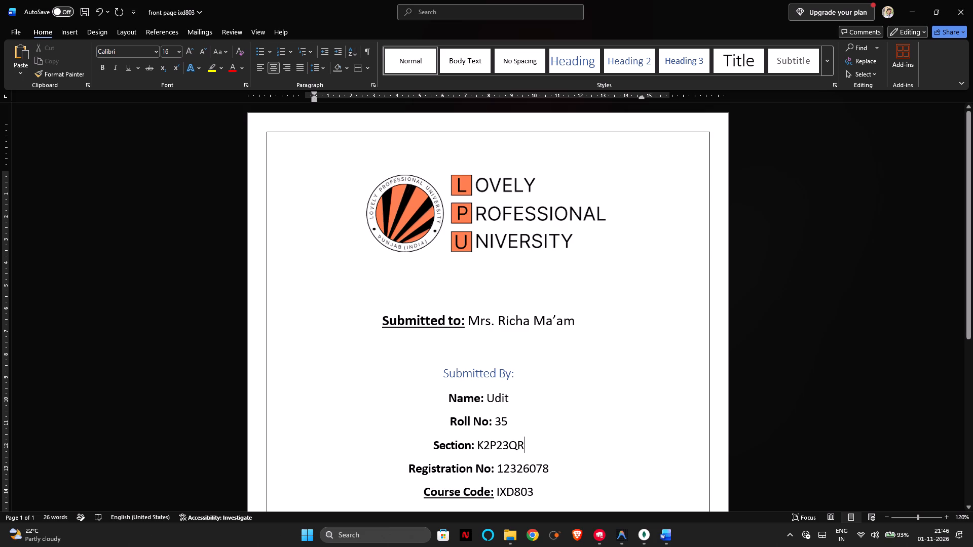
Change the course code on the cover page to CSE494.
left_click(536, 492)
key("Left")
key("BackSpace")
key("BackSpace")
key("BackSpace")
key("BackSpace")
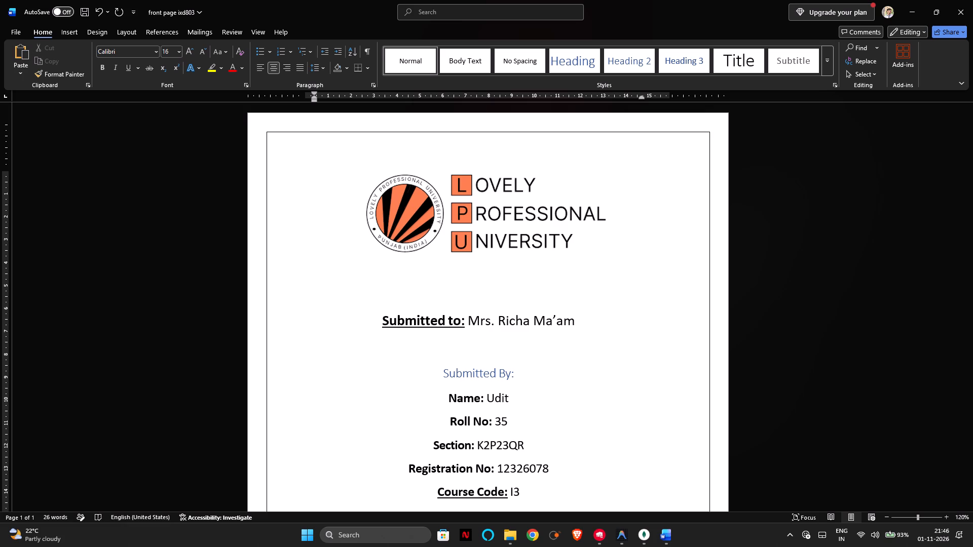
key("BackSpace")
type("CSW")
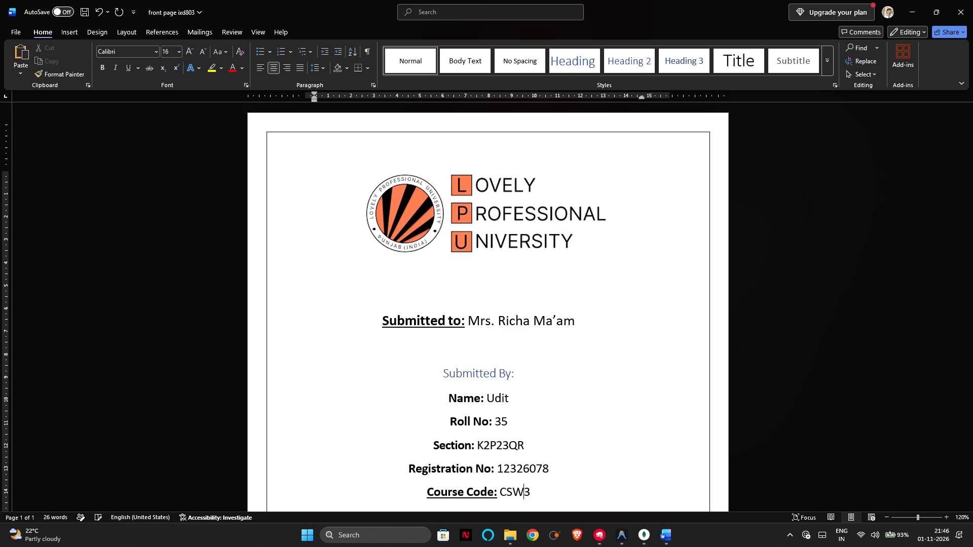
key("e")
key("BackSpace")
key("BackSpace")
key("e")
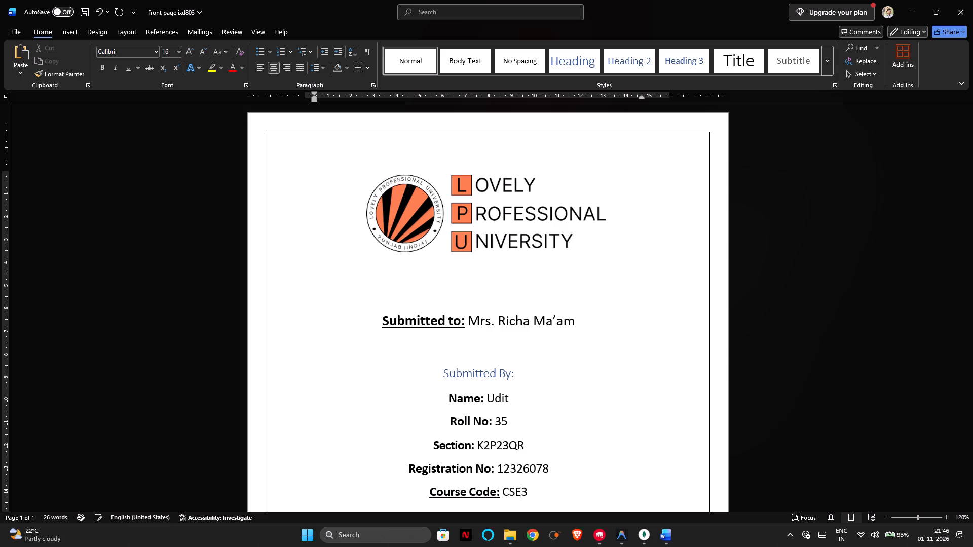
key("Right")
key("BackSpace")
key("4")
type("94")
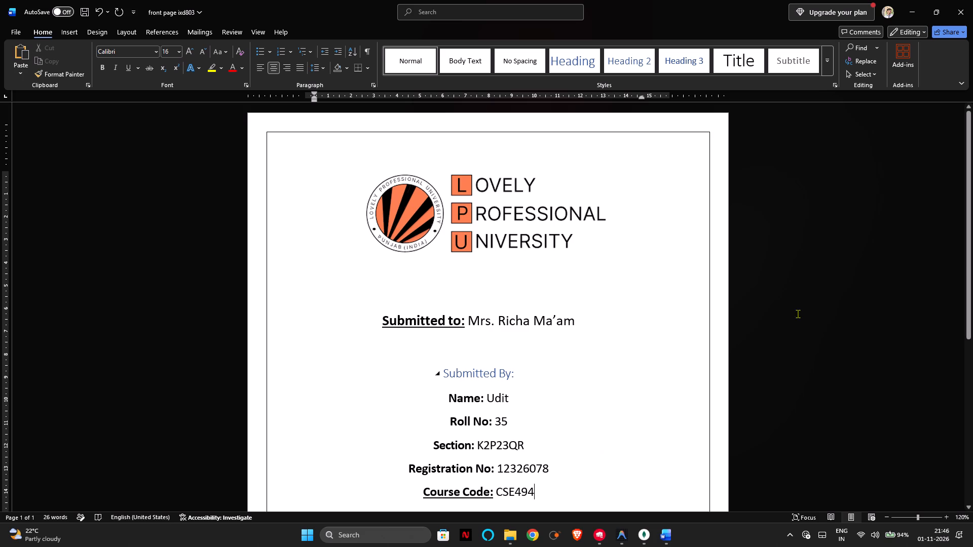
Replace the course title in parentheses below the course code with "INTELLIGENT NOSQL DATABASE" in capitals.
left_click_drag(969, 255, 972, 322)
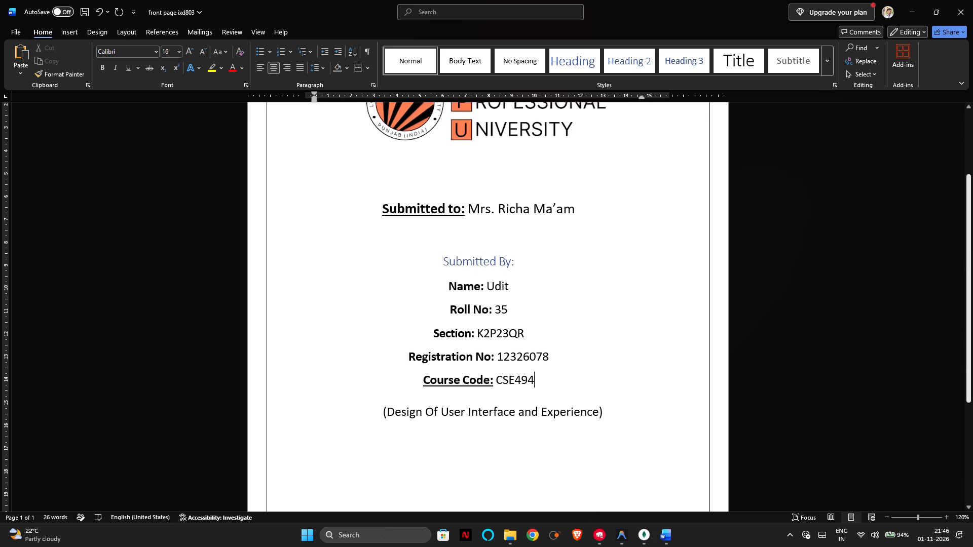
left_click_drag(972, 322, 972, 327)
left_click(599, 402)
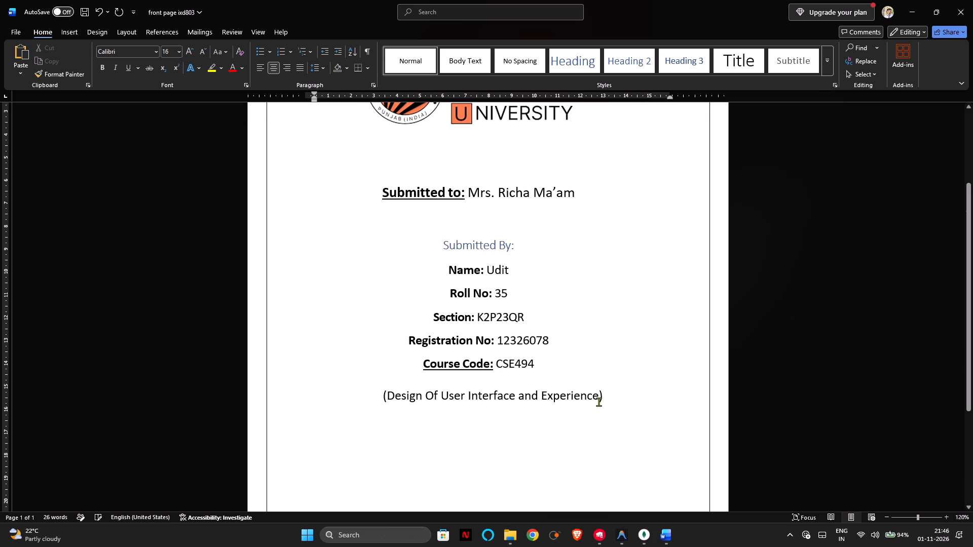
key("BackSpace")
key("BackSpace")
key("BackSpace")
key("BackSpace")
key("BackSpace")
key("BackSpace")
key("BackSpace")
key("BackSpace")
key("BackSpace")
key("BackSpace")
key("BackSpace")
key("BackSpace")
key("BackSpace")
key("BackSpace")
key("BackSpace")
key("BackSpace")
key("BackSpace")
key("BackSpace")
key("BackSpace")
key("BackSpace")
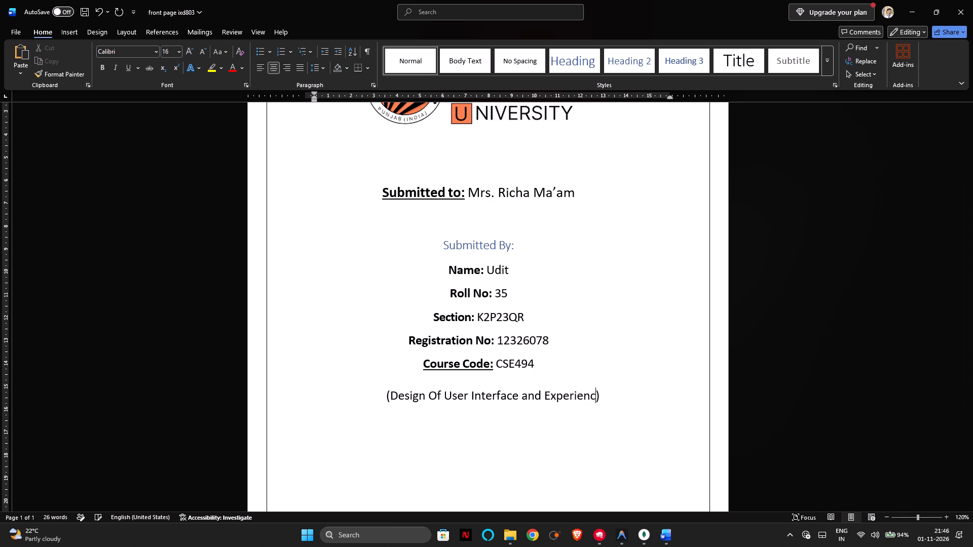
key("BackSpace")
key("BackSpace")
key("BackSpace")
key("BackSpace")
key("BackSpace")
key("BackSpace")
key("BackSpace")
key("BackSpace")
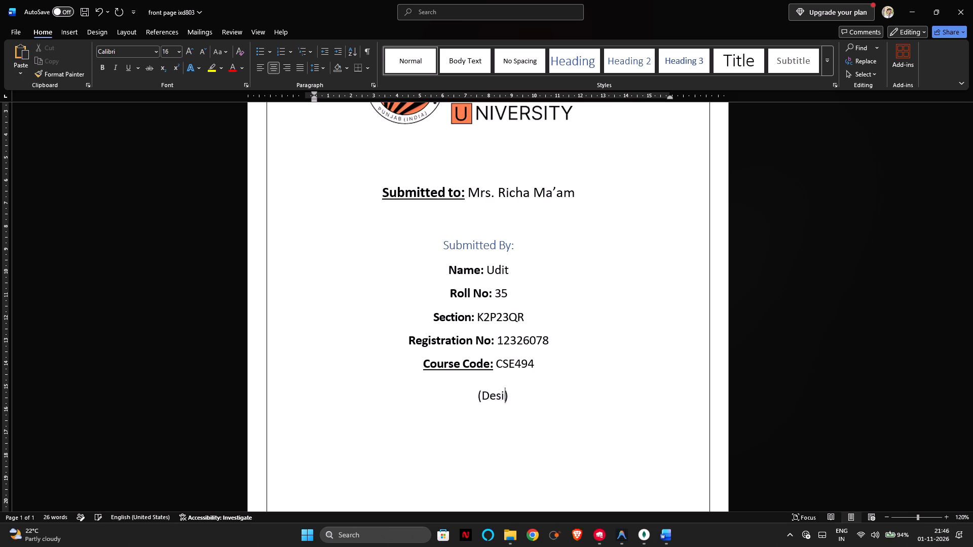
key("BackSpace")
key("BackSpace")
key("BackSpace")
key("BackSpace")
type("iNTE")
key("BackSpace")
key("BackSpace")
key("BackSpace")
key("BackSpace")
key("BackSpace")
type("(K")
key("BackSpace")
type("Inte")
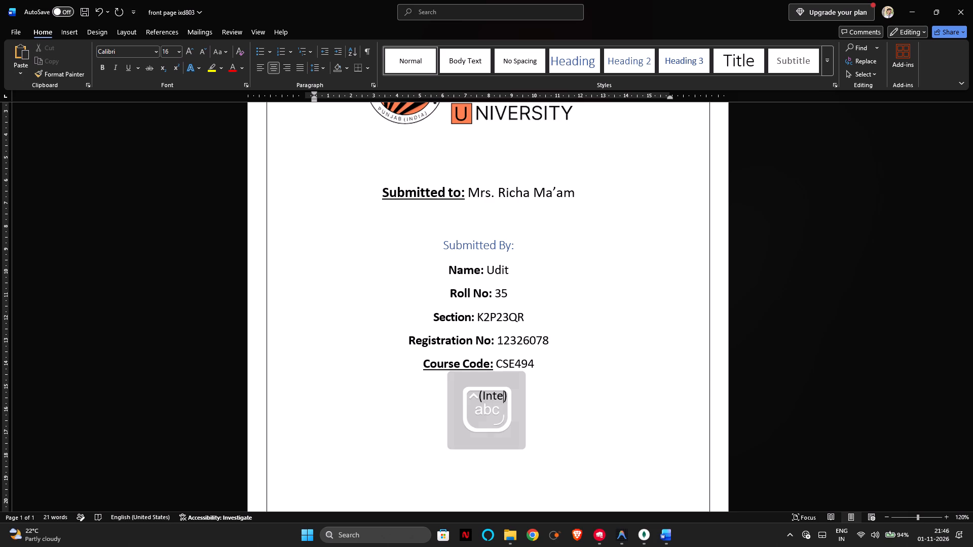
type("lligent")
key("space")
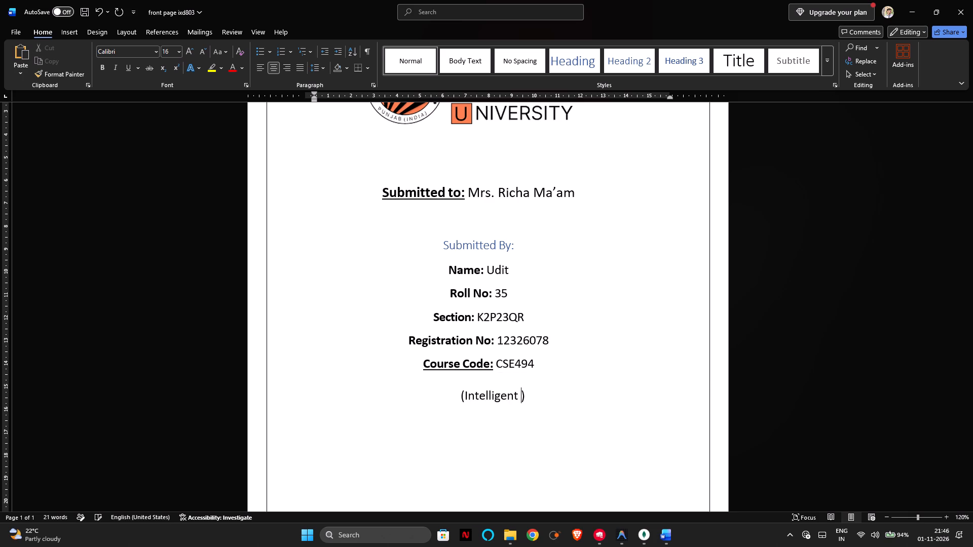
key("BackSpace")
key("BackSpace")
key("BackSpace")
key("BackSpace")
key("BackSpace")
key("BackSpace")
key("BackSpace")
key("BackSpace")
key("BackSpace")
key("BackSpace")
key("BackSpace")
key("Tab")
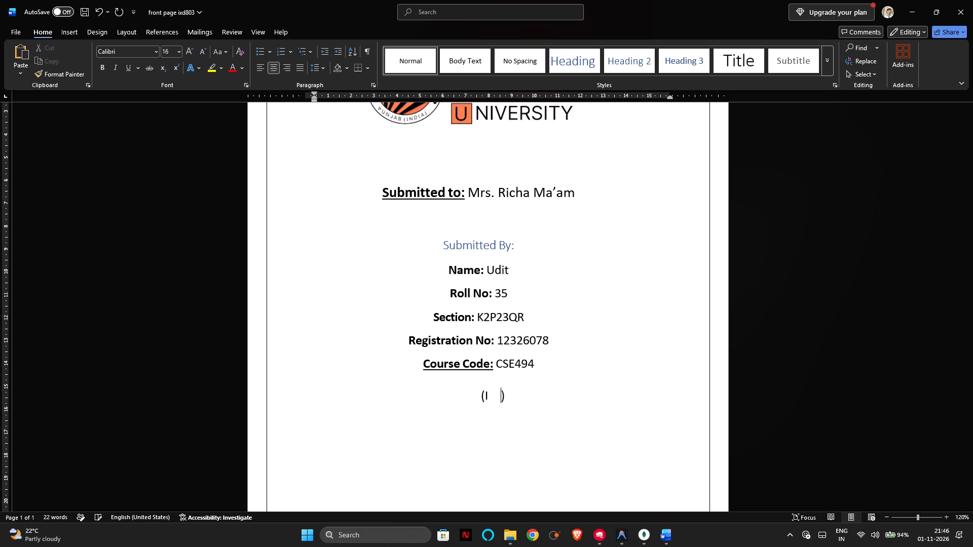
key("BackSpace")
type("NTELLIGENT NO")
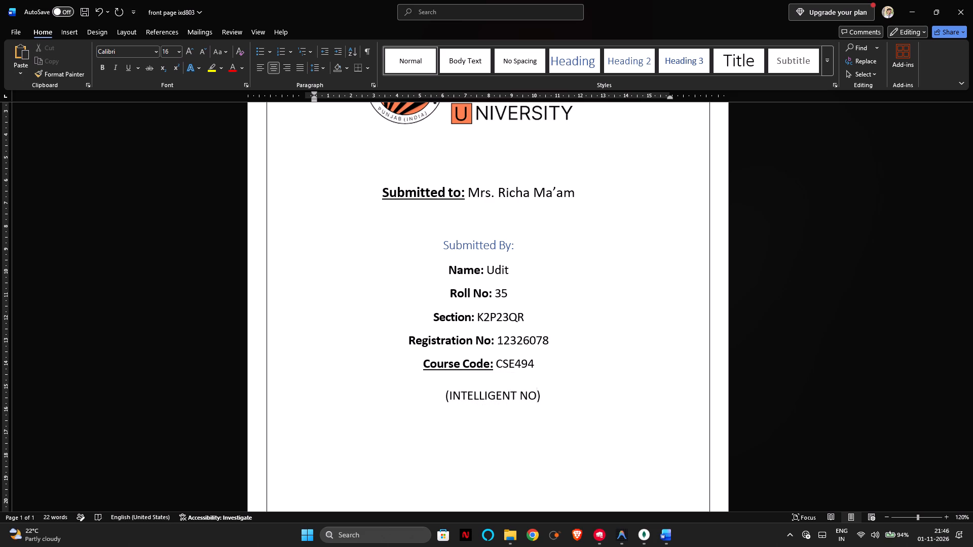
type("SQL")
key("space")
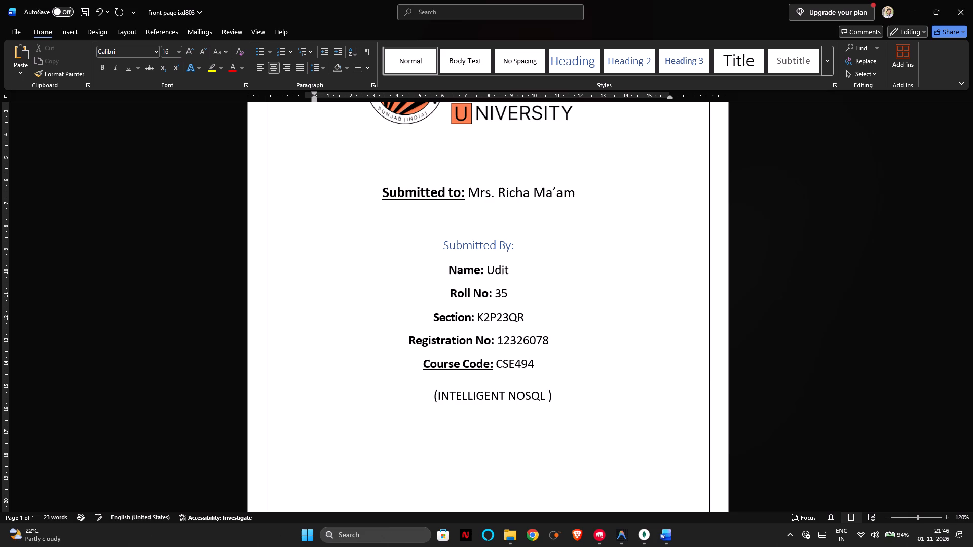
type("DATABASE")
key("space")
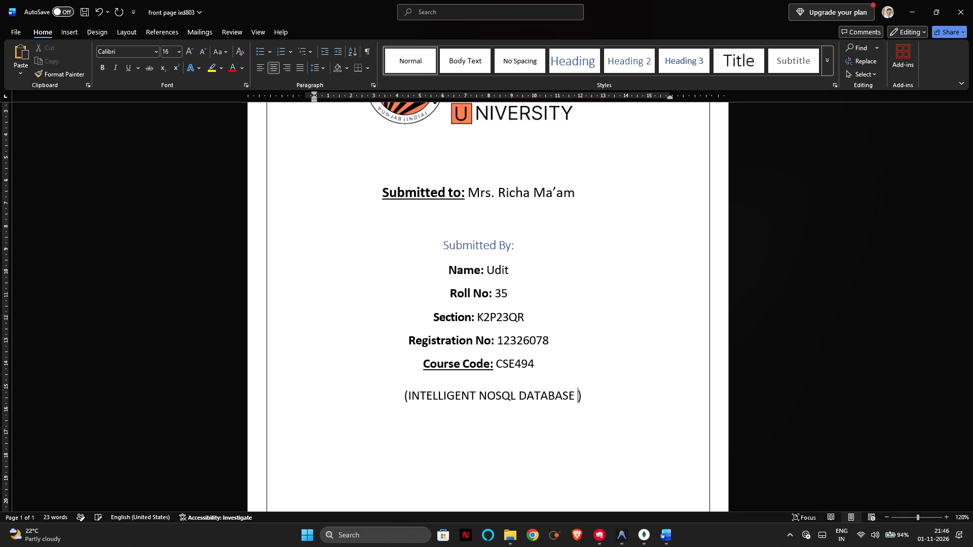
key("BackSpace")
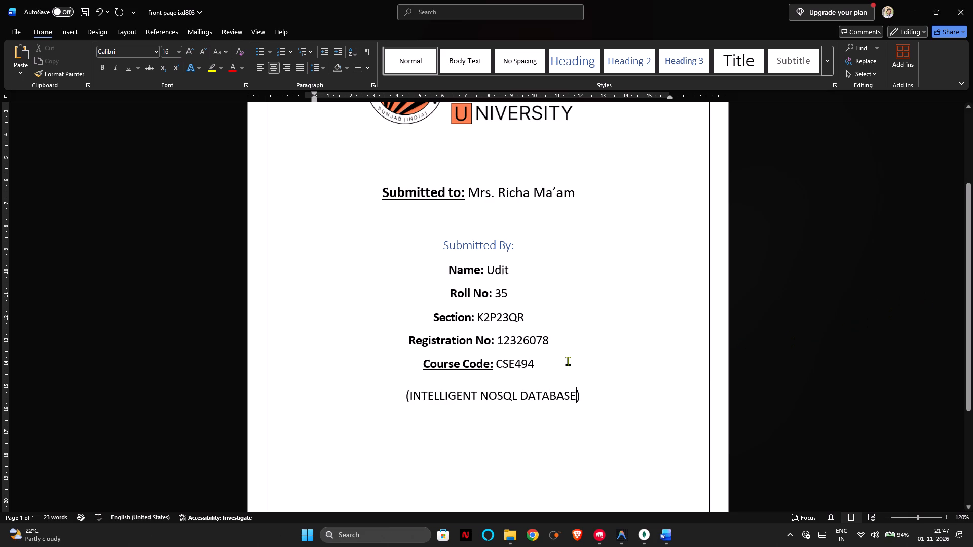
Append "- CA2" to the course title, inside the closing parenthesis.
type("- ca")
key("BackSpace")
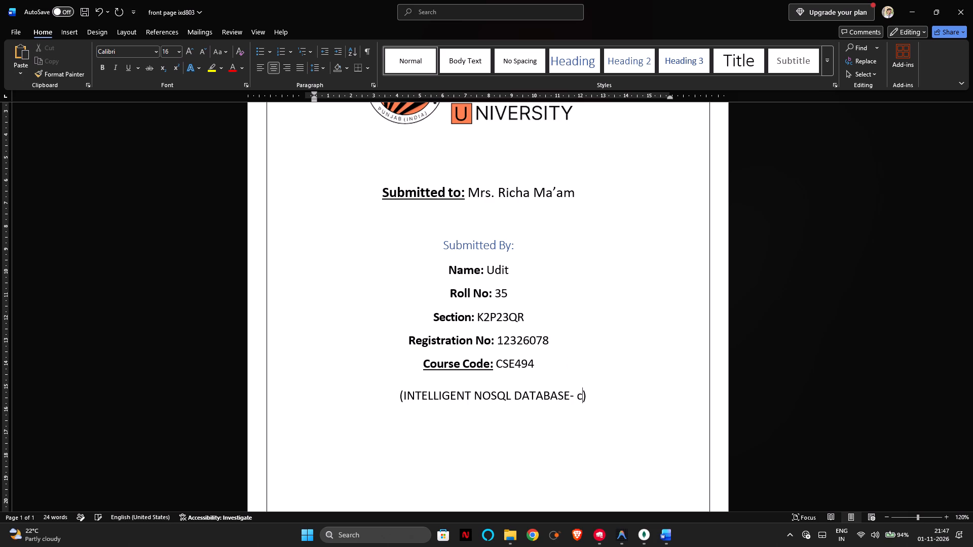
key("BackSpace")
key("x")
key("BackSpace")
type("CA2")
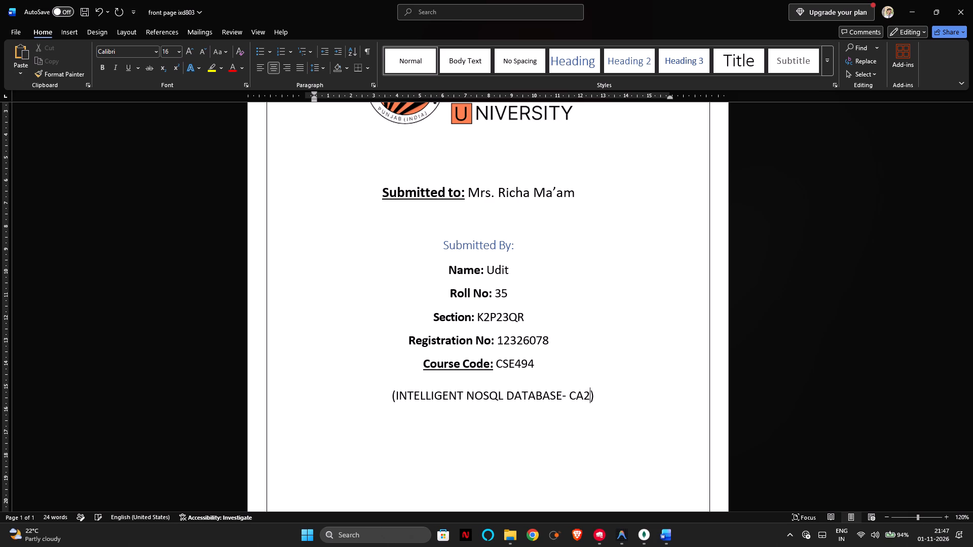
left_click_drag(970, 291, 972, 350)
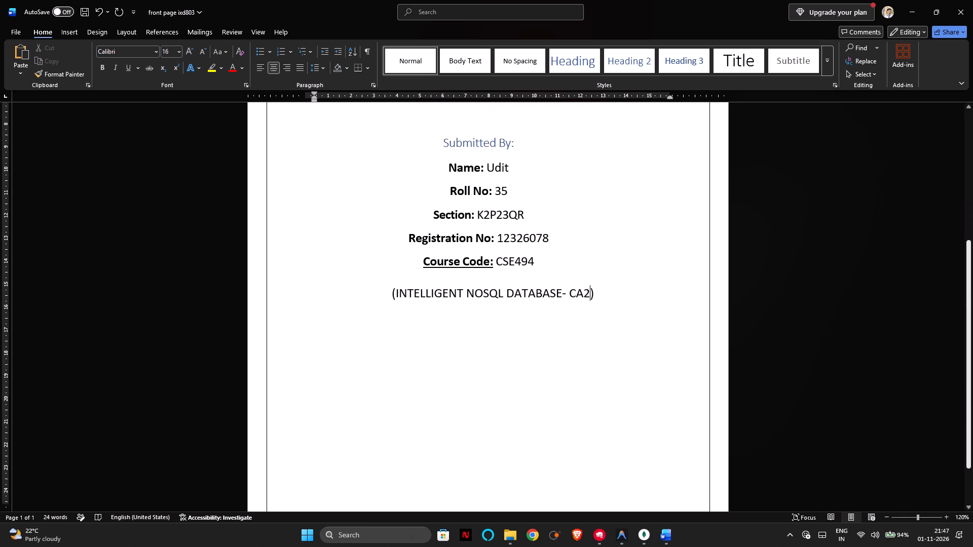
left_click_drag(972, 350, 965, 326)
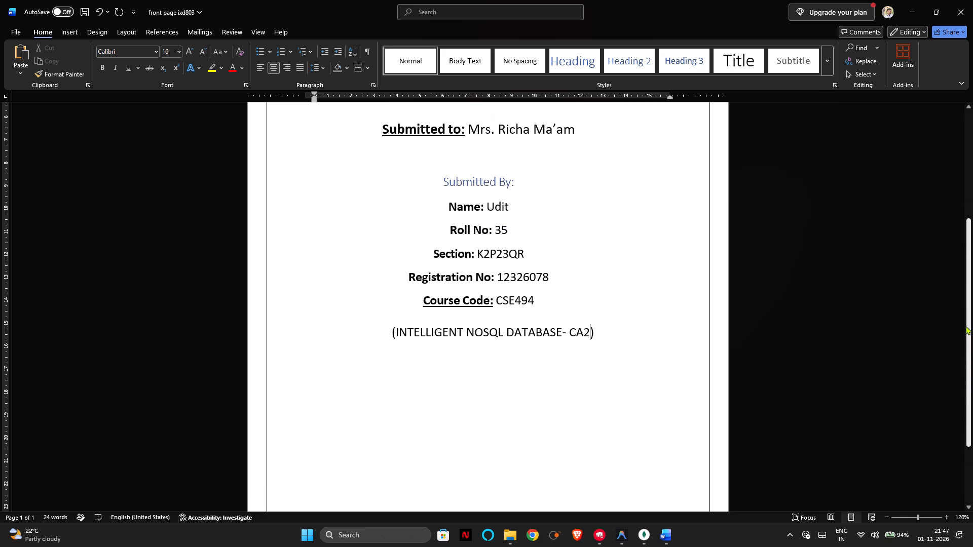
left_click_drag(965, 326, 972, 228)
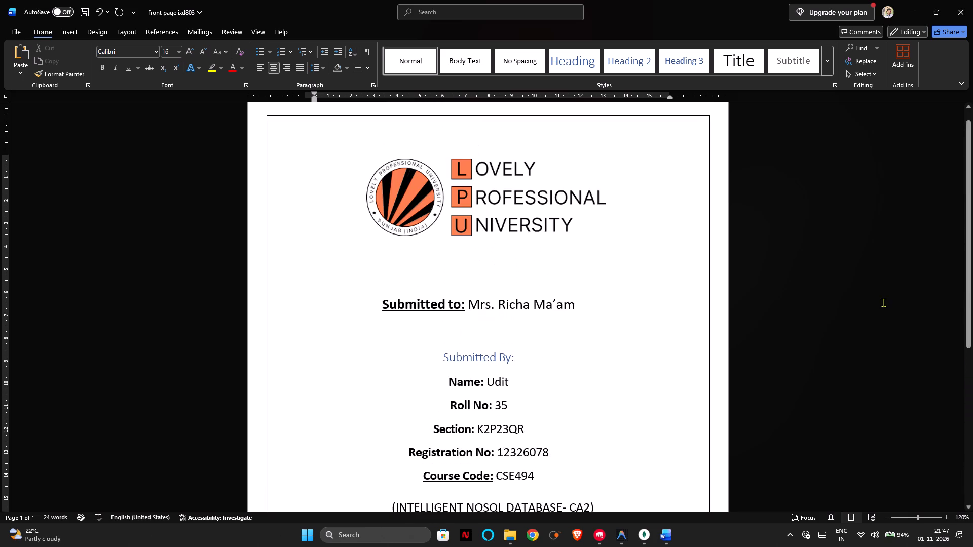
Switch to Chrome, choose the Udit_1 profile and open ChatGPT.
left_click(541, 541)
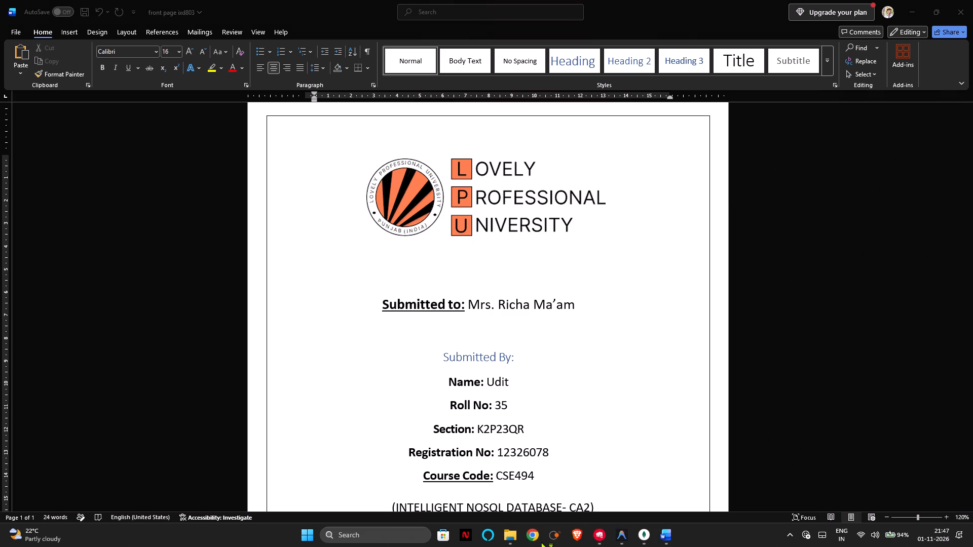
left_click(523, 341)
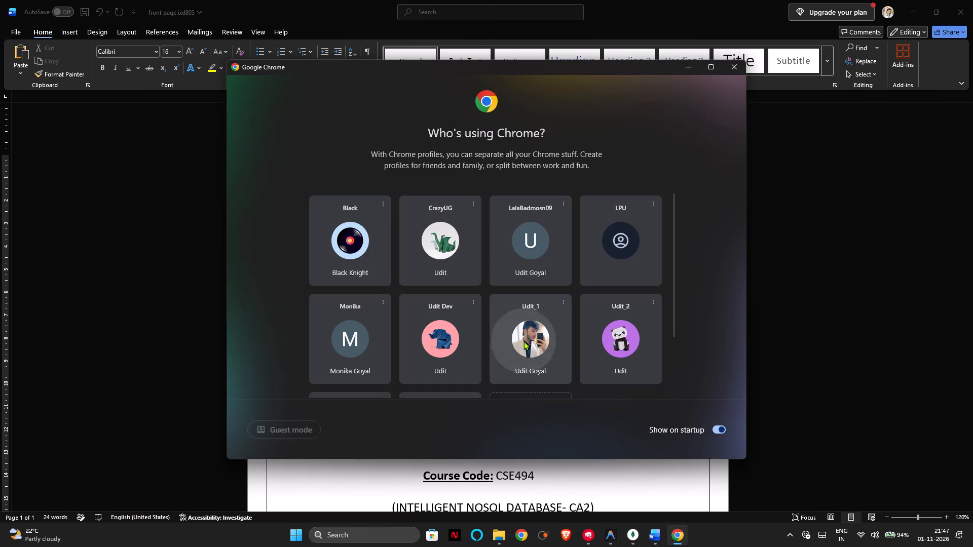
type("CHA")
key("Return")
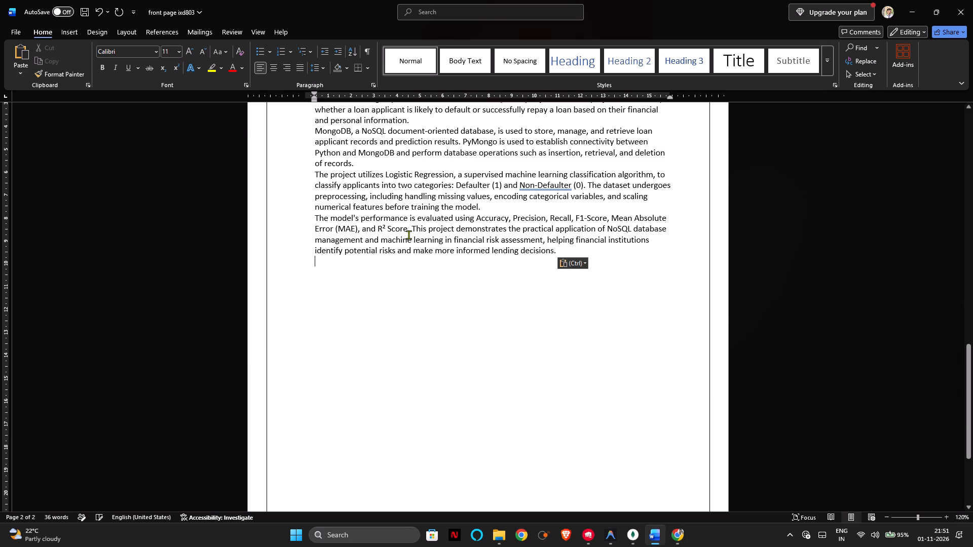
scroll(415, 247, "up", 2)
scroll(432, 290, "down", 2)
Set the font size of all the pasted introduction paragraphs to 14.
left_click(563, 251)
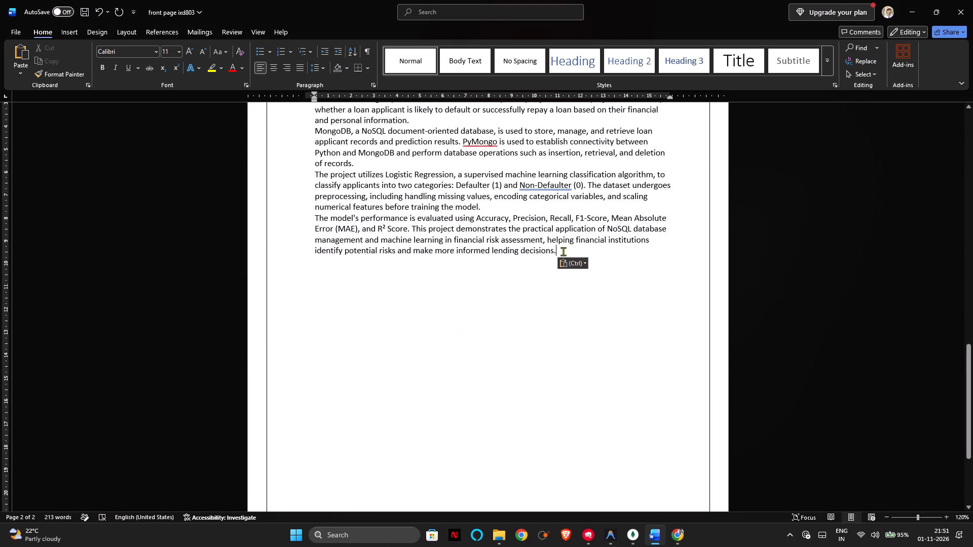
left_click_drag(563, 252, 307, 202)
left_click(377, 172)
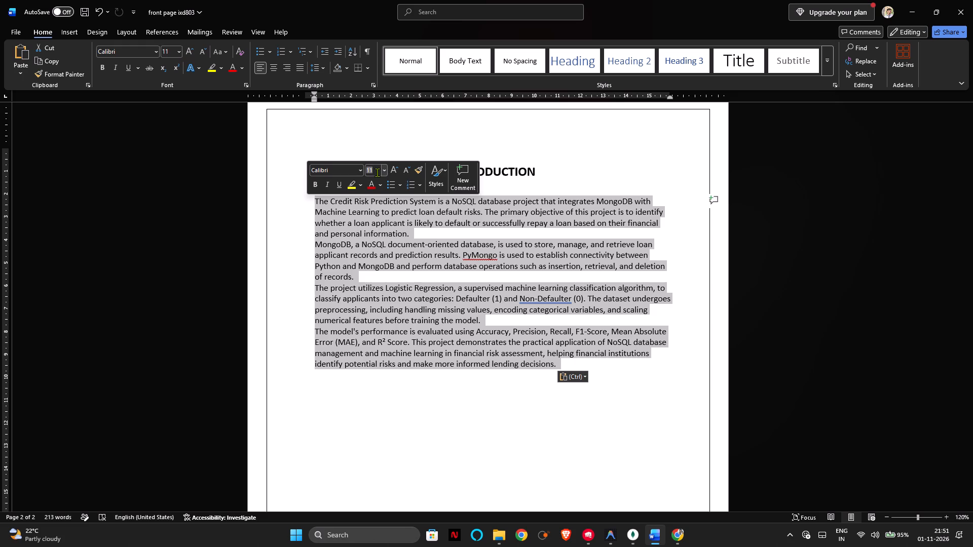
type("14")
key("Return")
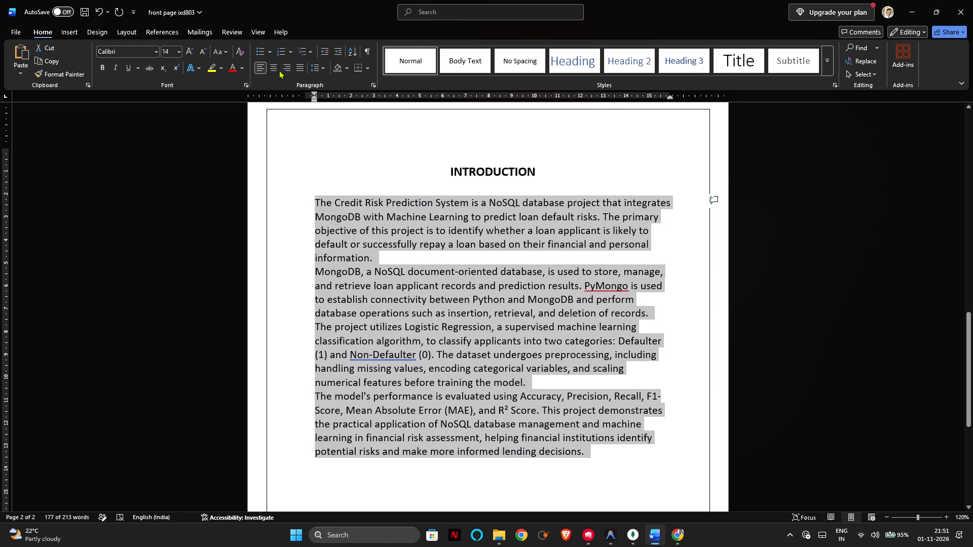
Justify the introduction paragraphs and set their line spacing to 1.5.
left_click(293, 67)
left_click(296, 67)
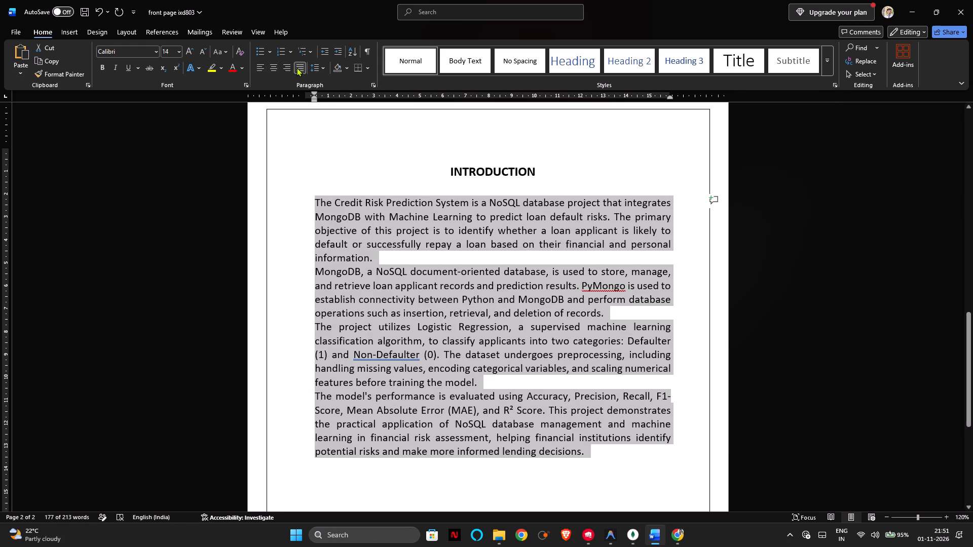
left_click(328, 70)
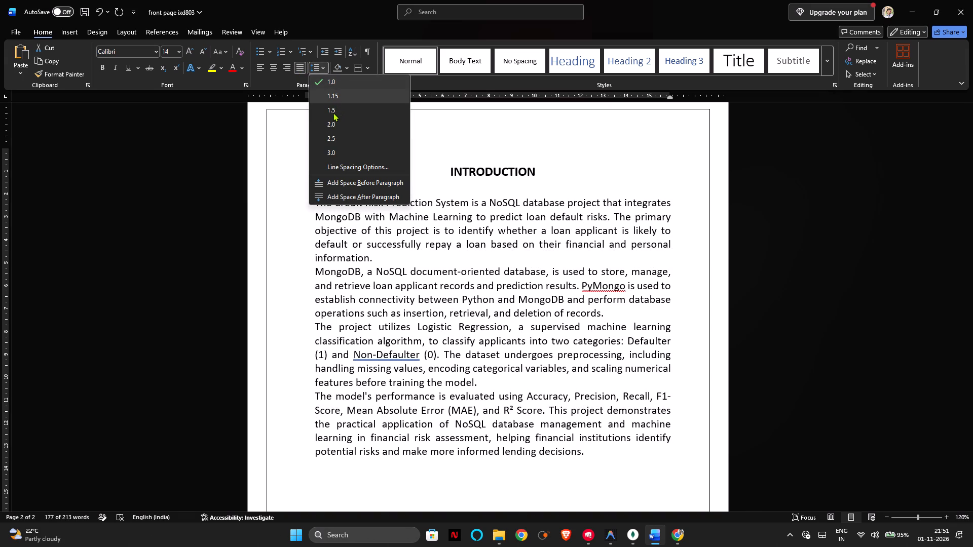
left_click(332, 111)
left_click(465, 200)
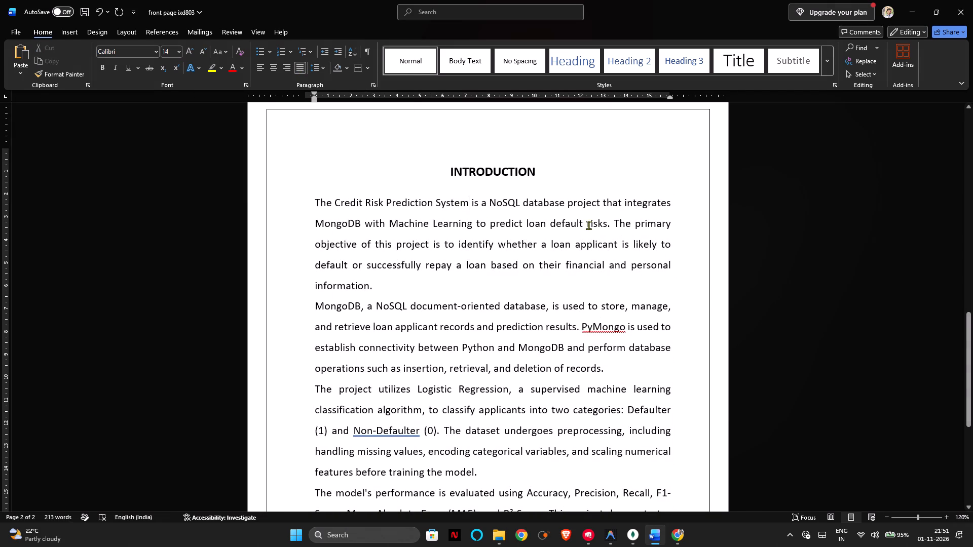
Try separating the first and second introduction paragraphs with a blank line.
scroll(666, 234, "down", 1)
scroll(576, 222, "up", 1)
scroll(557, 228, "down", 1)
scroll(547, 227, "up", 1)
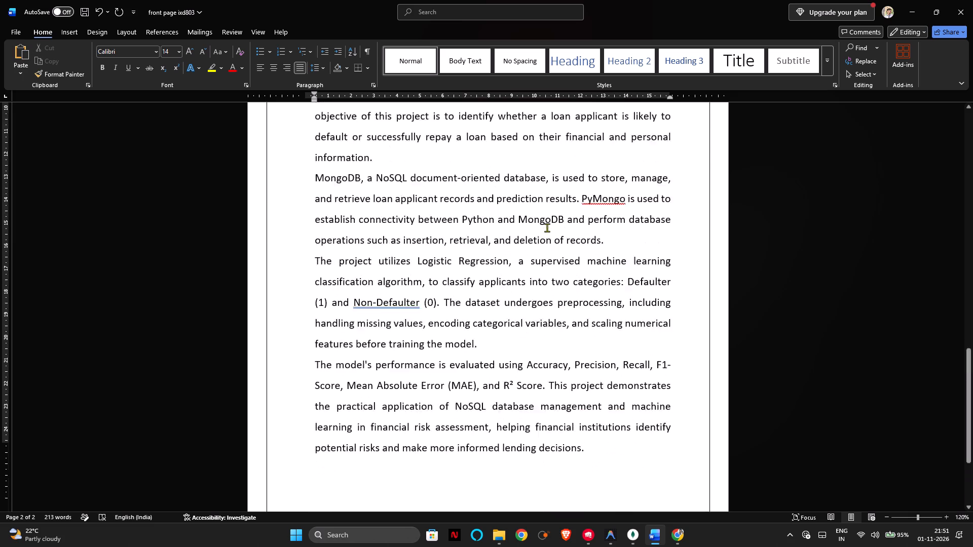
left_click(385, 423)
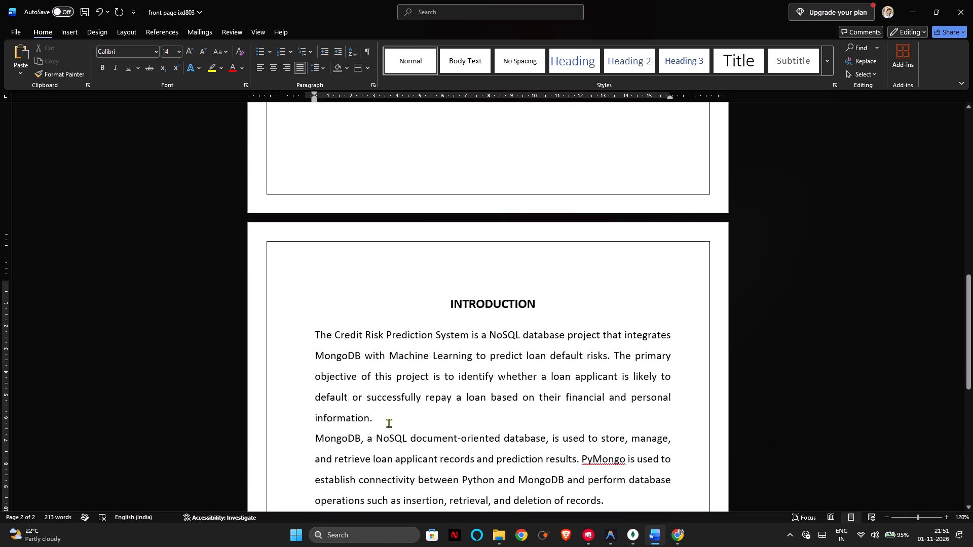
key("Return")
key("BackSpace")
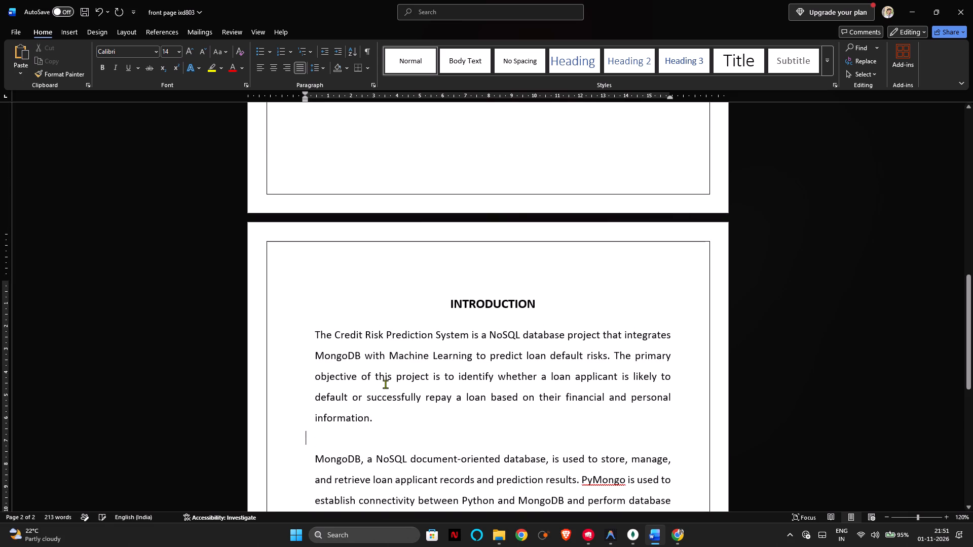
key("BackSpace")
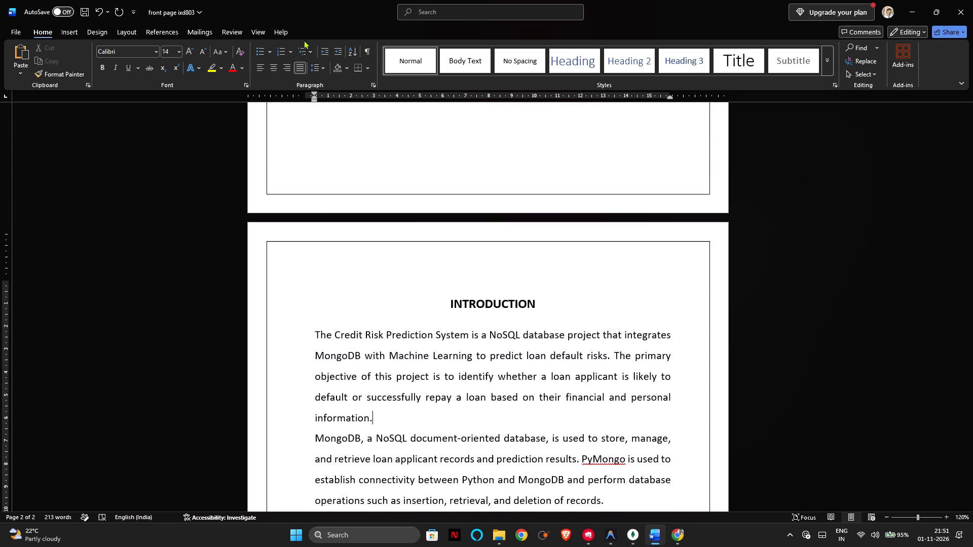
Set the first introduction paragraph's spacing to Auto before and 6 pt after.
left_click(134, 37)
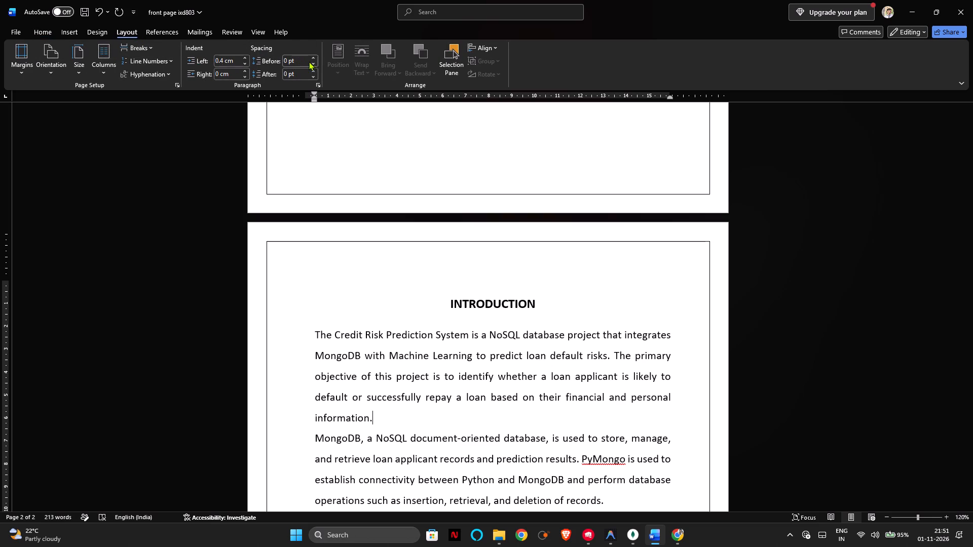
left_click(312, 66)
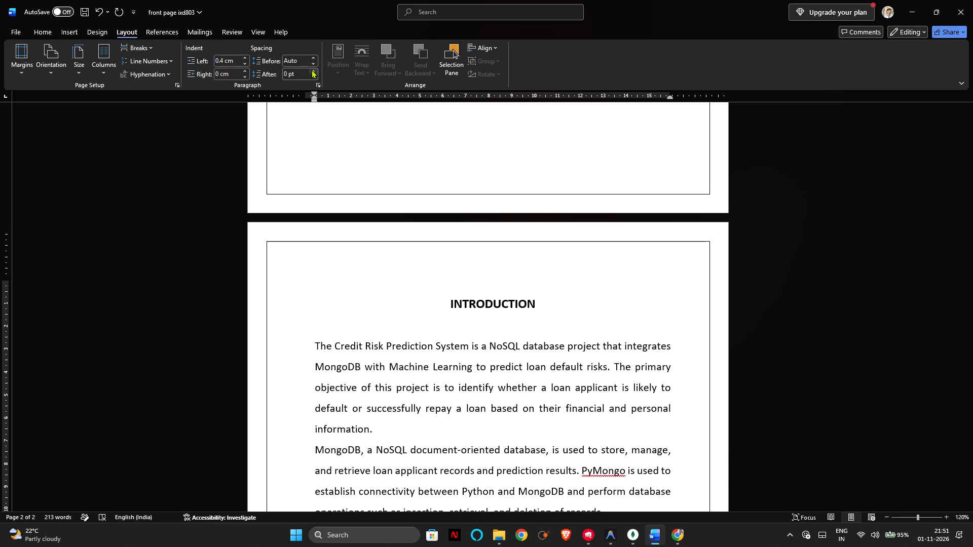
left_click(311, 69)
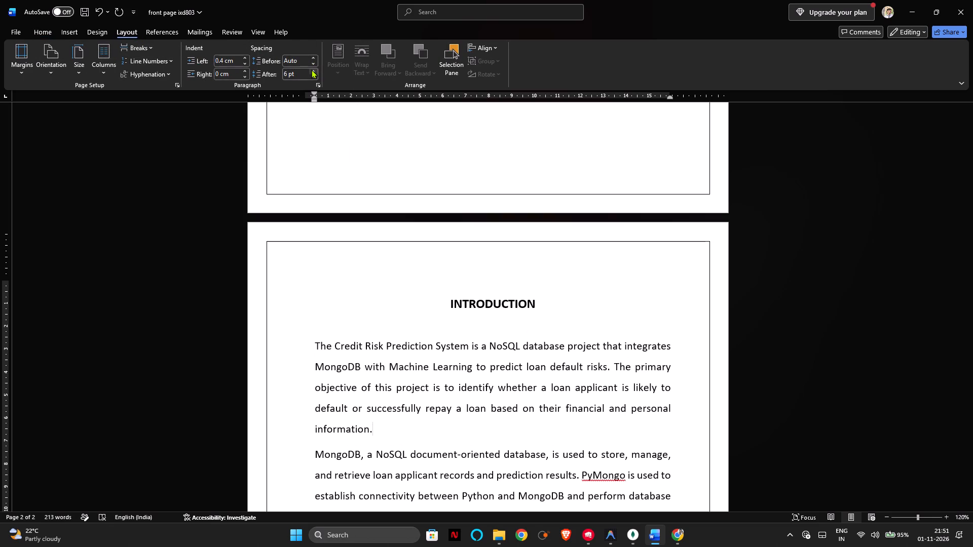
Set the spacing after the second introduction paragraph, which begins with MongoDB, to 6 pt.
scroll(364, 166, "down", 1)
scroll(403, 247, "up", 1)
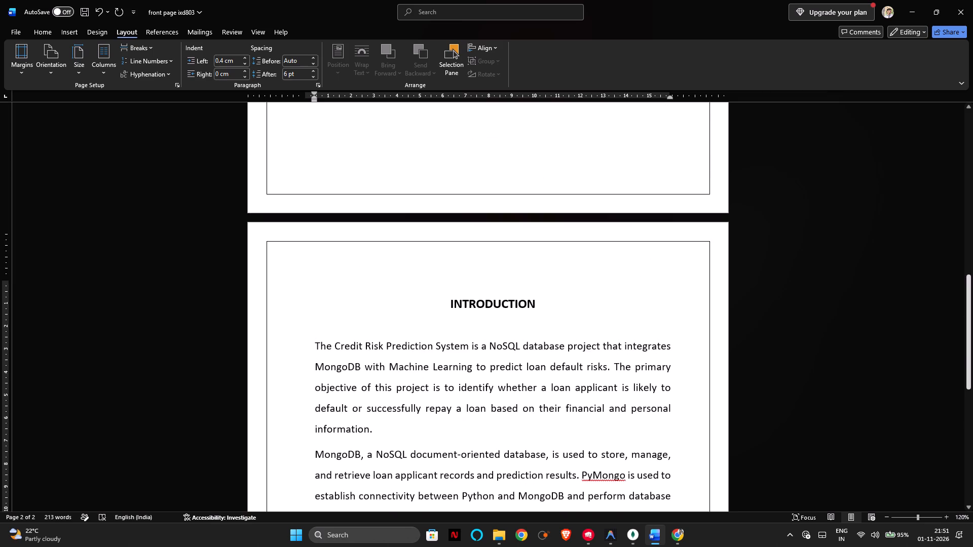
left_click_drag(972, 300, 972, 344)
left_click(633, 369)
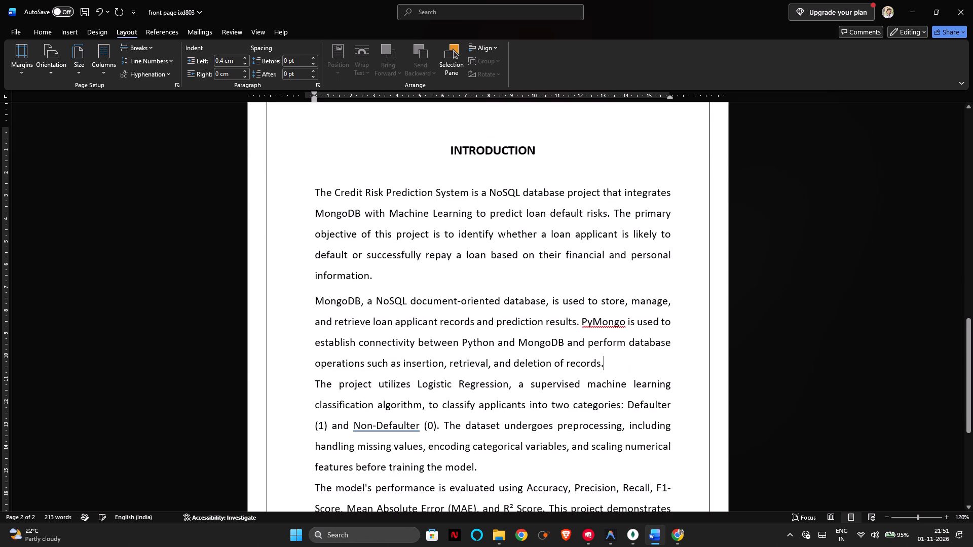
left_click(313, 69)
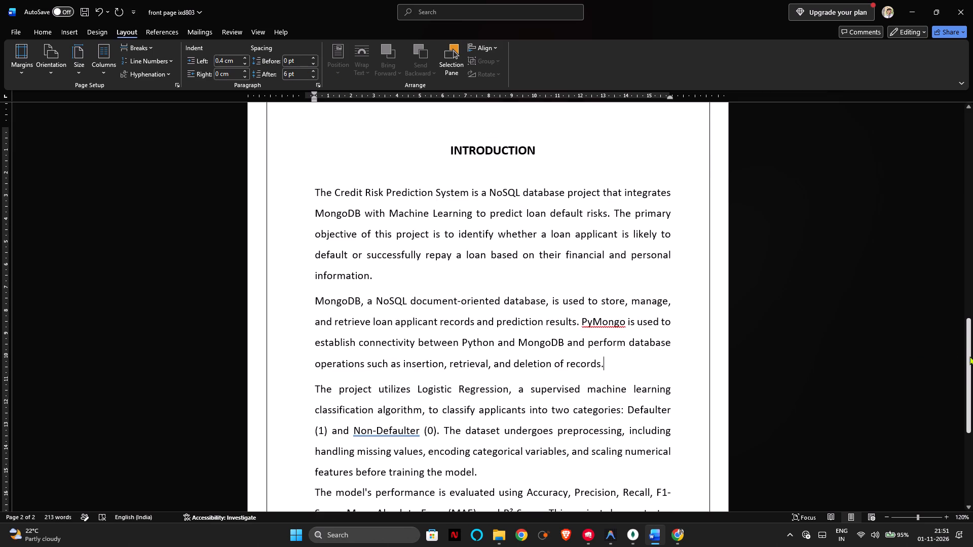
Set the spacing before and after the third introduction paragraph, about Logistic Regression, to 6 pt.
left_click_drag(969, 356, 972, 378)
left_click(497, 388)
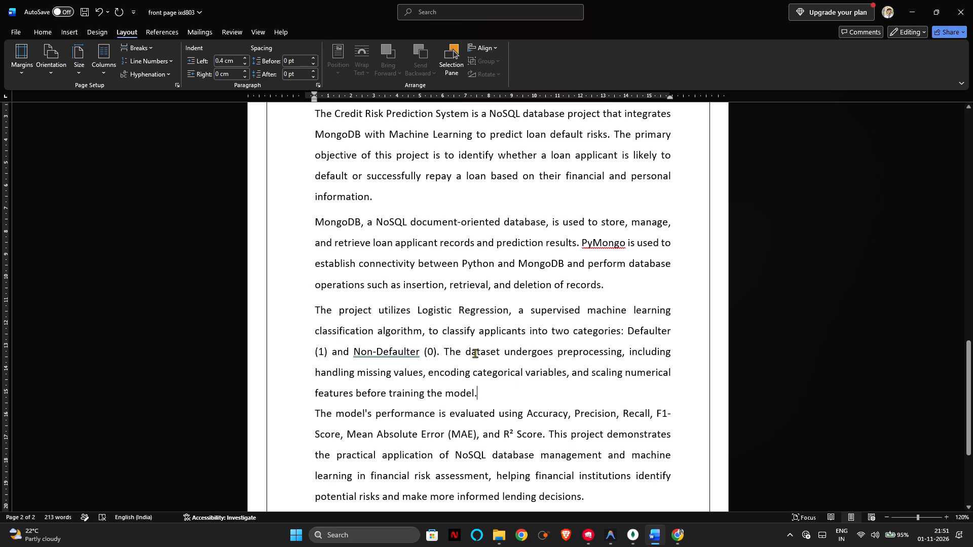
left_click(314, 57)
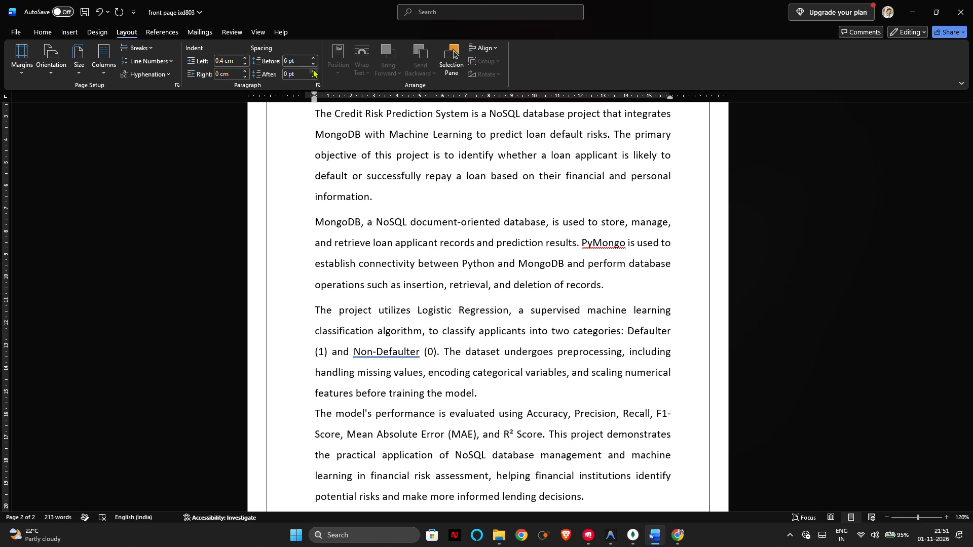
left_click(312, 71)
Review the layout and paragraph spacing of the introduction page from the heading to the last paragraph.
left_click_drag(972, 376, 972, 350)
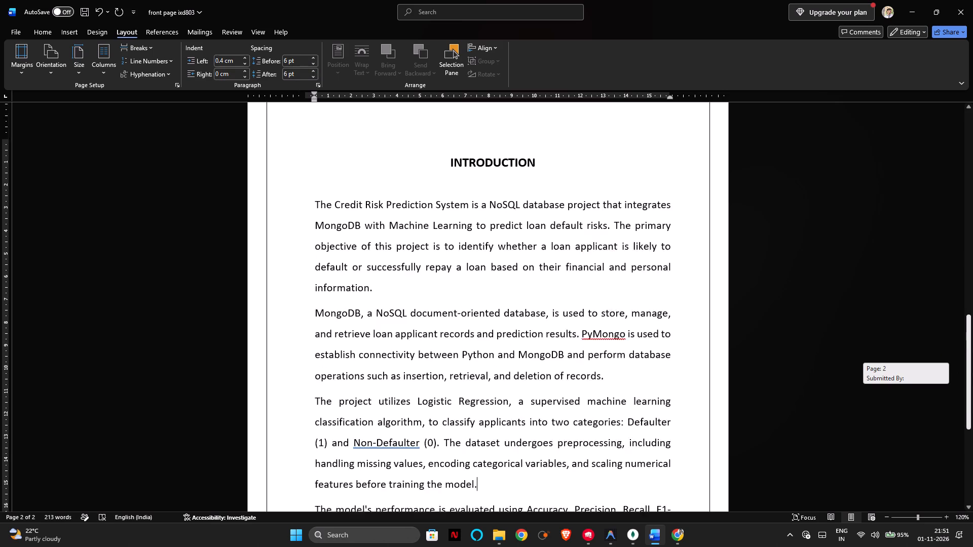
left_click_drag(972, 350, 965, 332)
left_click_drag(965, 332, 968, 338)
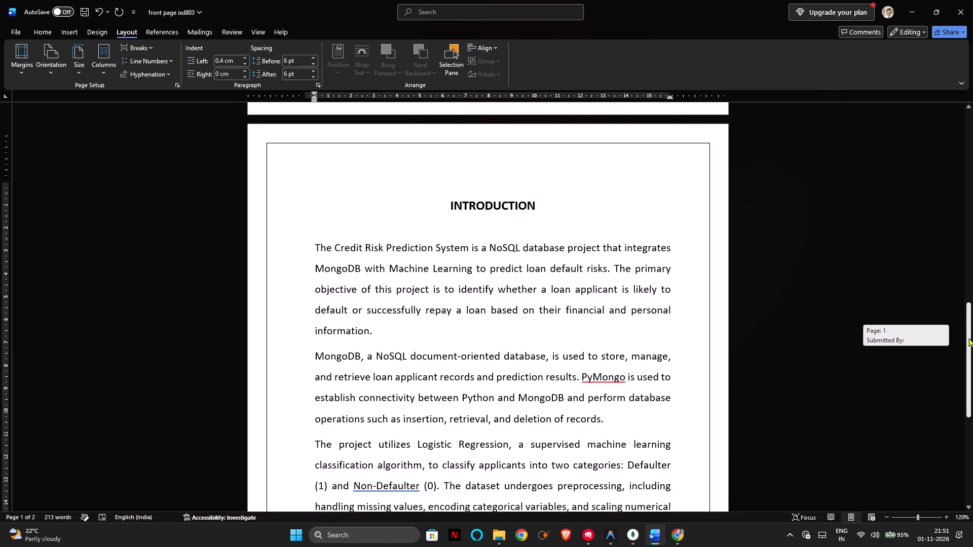
left_click_drag(968, 338, 972, 348)
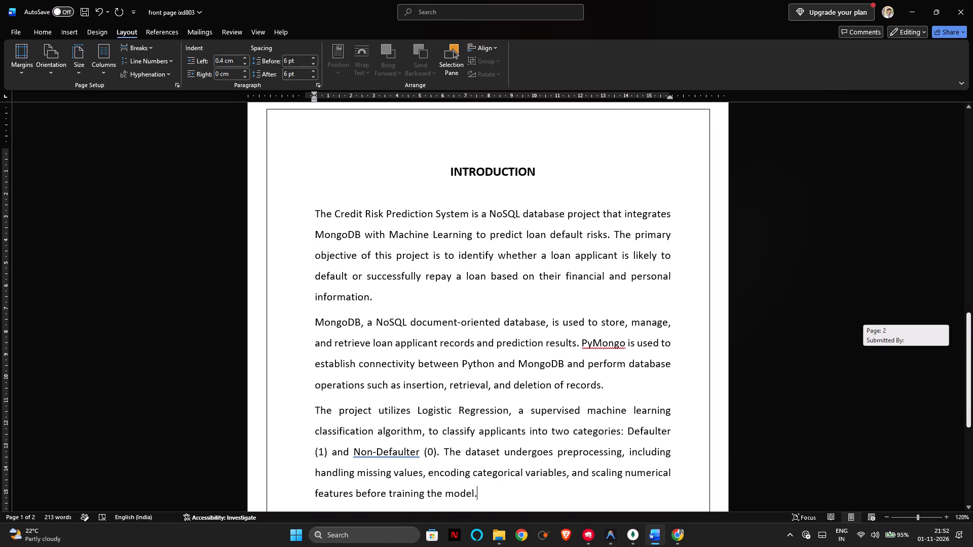
left_click_drag(972, 348, 972, 355)
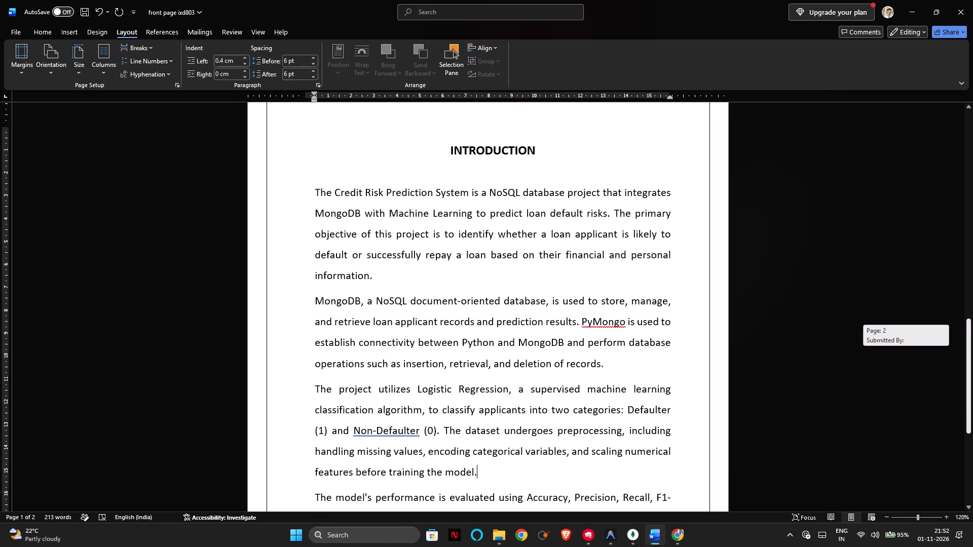
left_click_drag(972, 355, 971, 370)
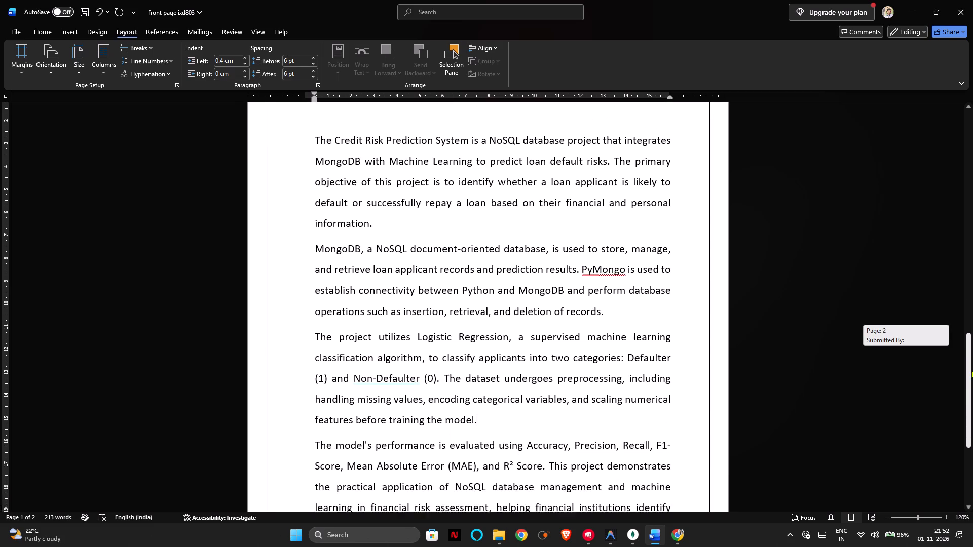
left_click_drag(971, 370, 967, 393)
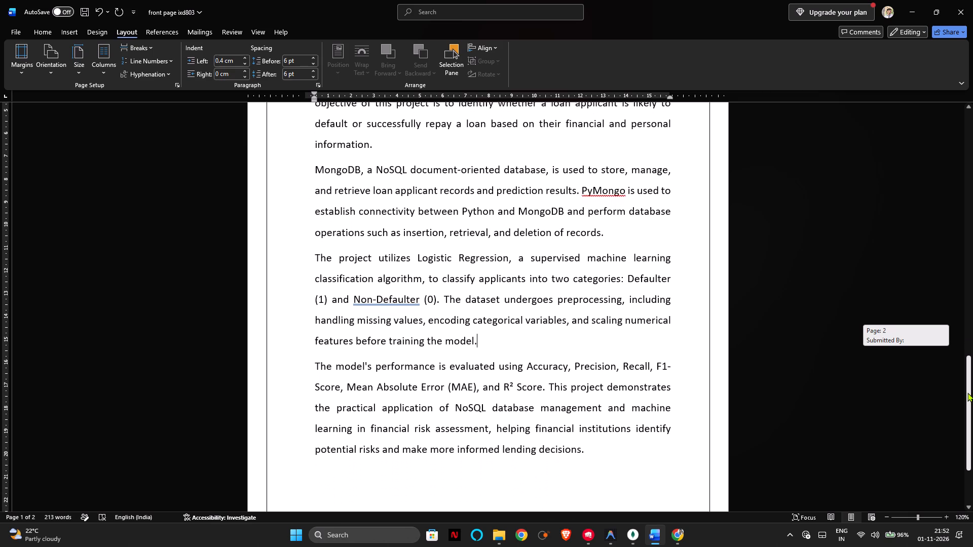
left_click_drag(967, 393, 965, 409)
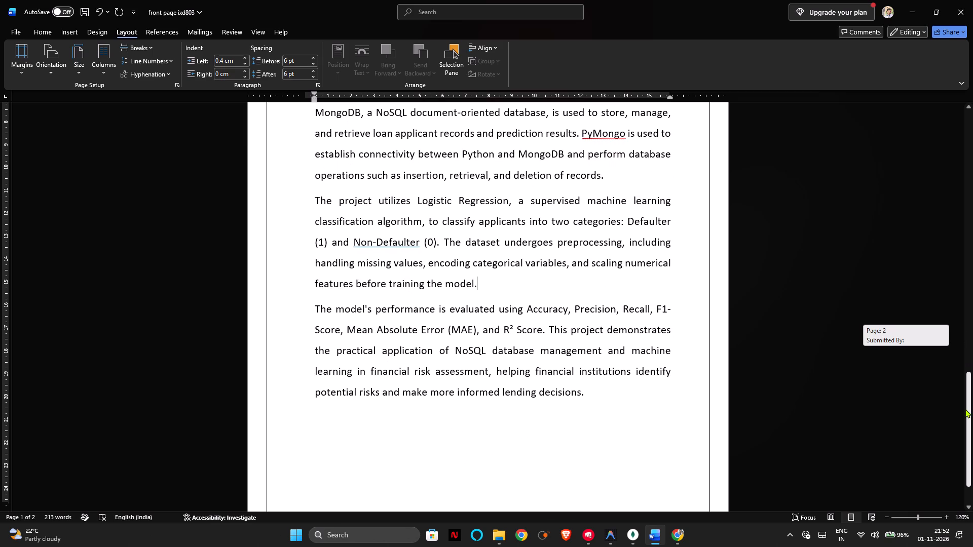
left_click_drag(965, 409, 962, 474)
left_click(668, 439)
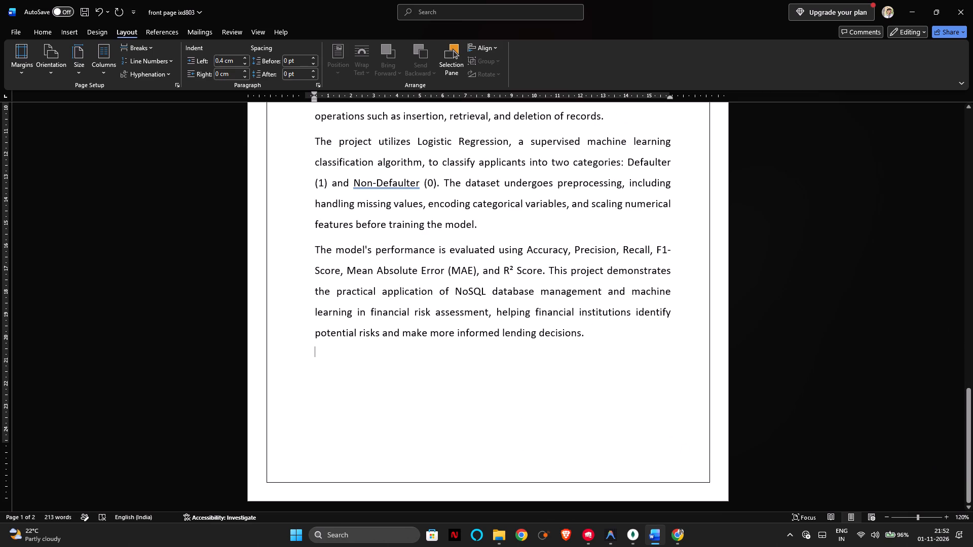
key("Return")
key("Return")
key("Return")
key("Return")
key("Return")
key("Return")
key("Return")
key("Return")
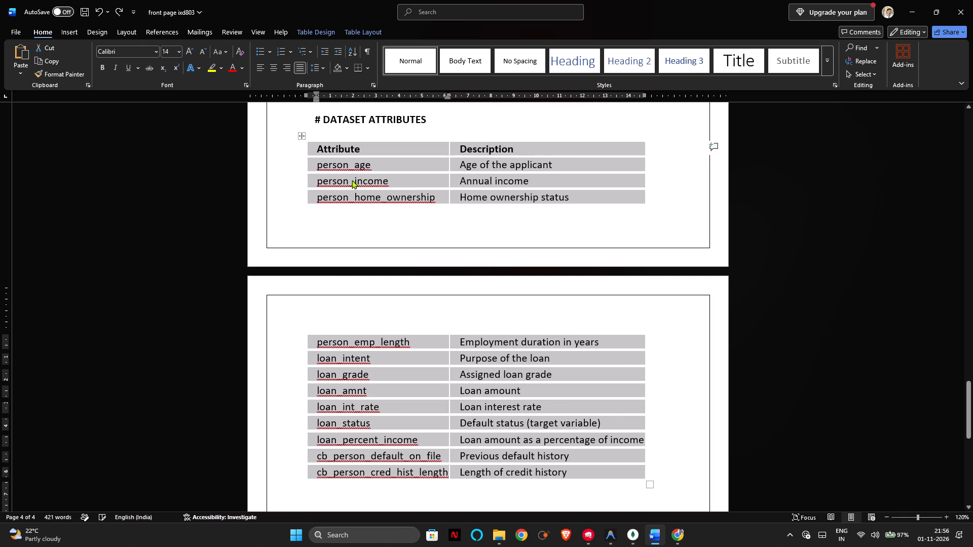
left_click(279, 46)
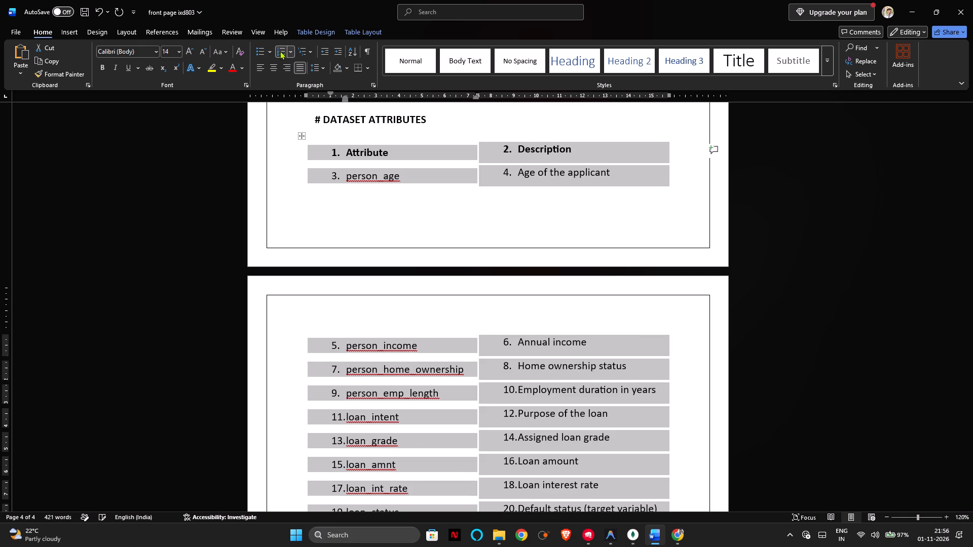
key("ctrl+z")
Apply bullets to the entire Attribute column of the table.
left_click(355, 152)
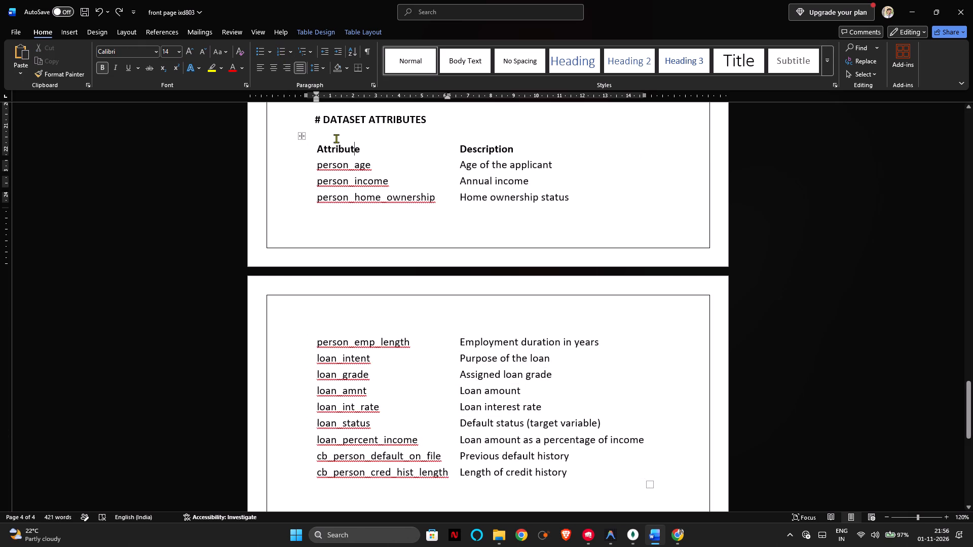
left_click_drag(314, 145, 397, 197)
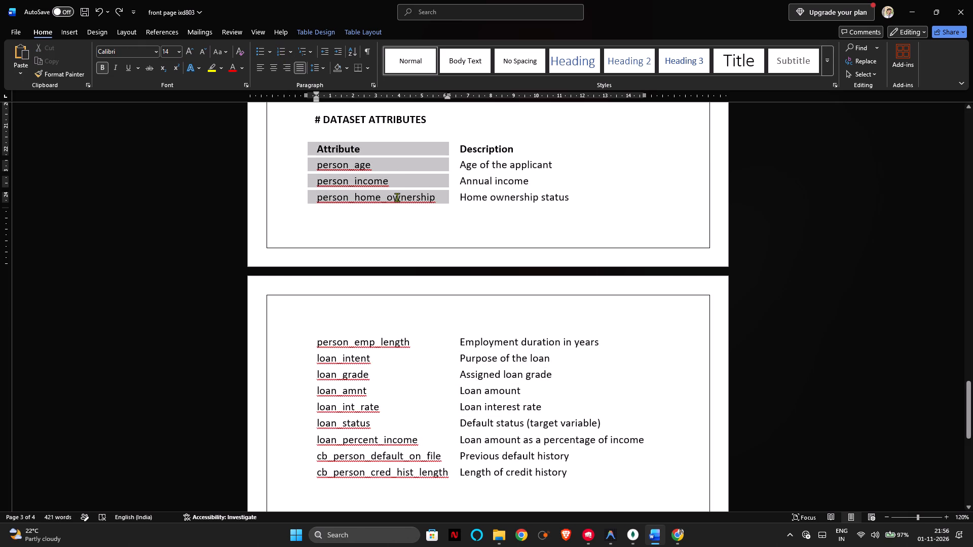
left_click_drag(397, 197, 387, 475)
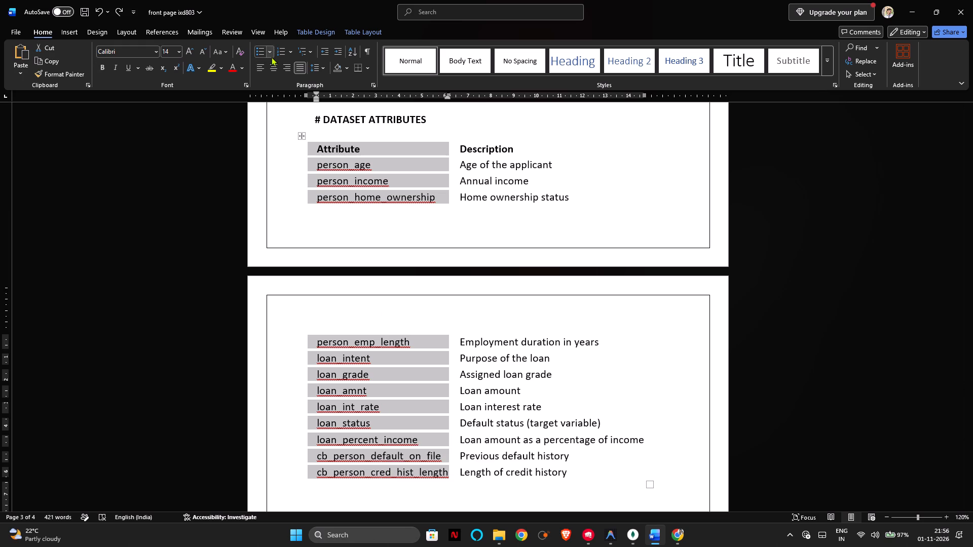
left_click(263, 54)
left_click(423, 224)
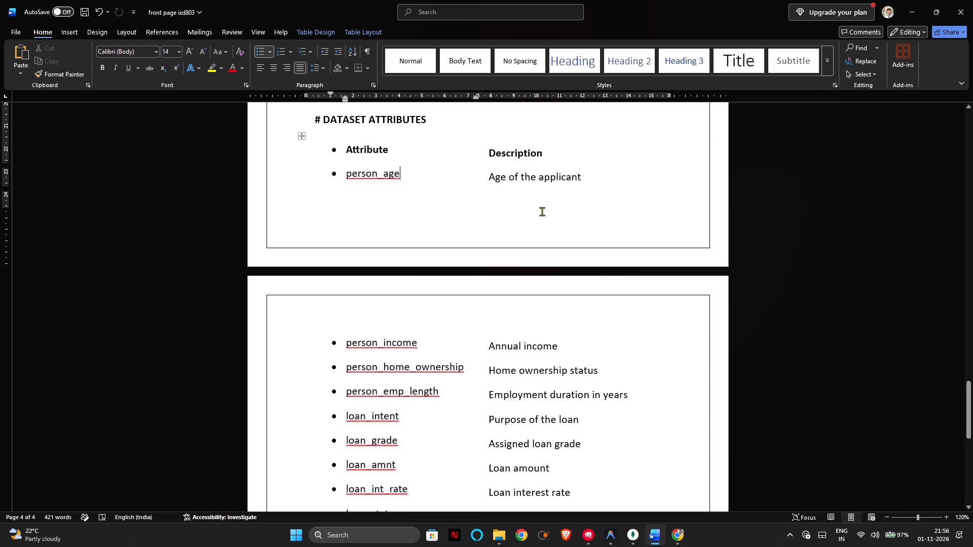
Remove the bullets from the table's header row containing Attribute and Description.
left_click_drag(330, 151, 567, 159)
left_click(257, 52)
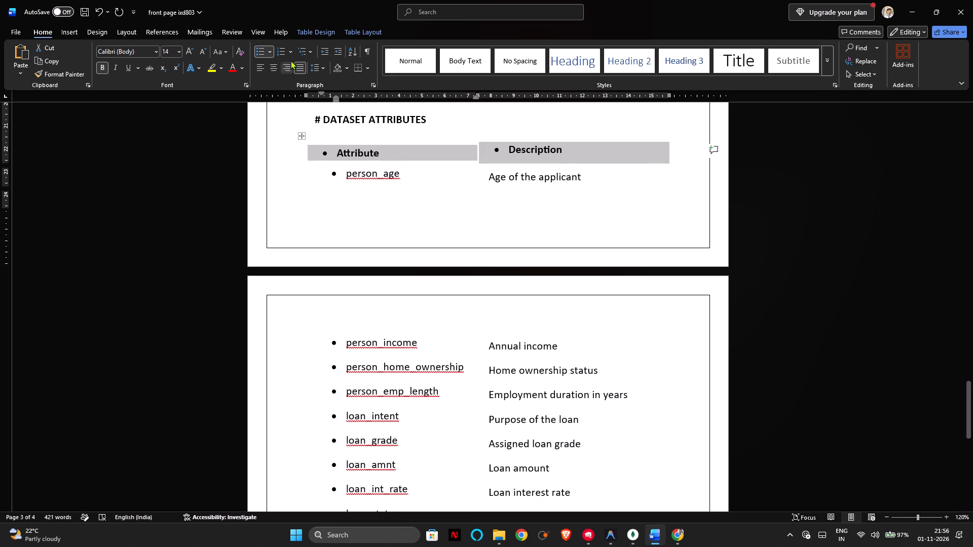
left_click(263, 53)
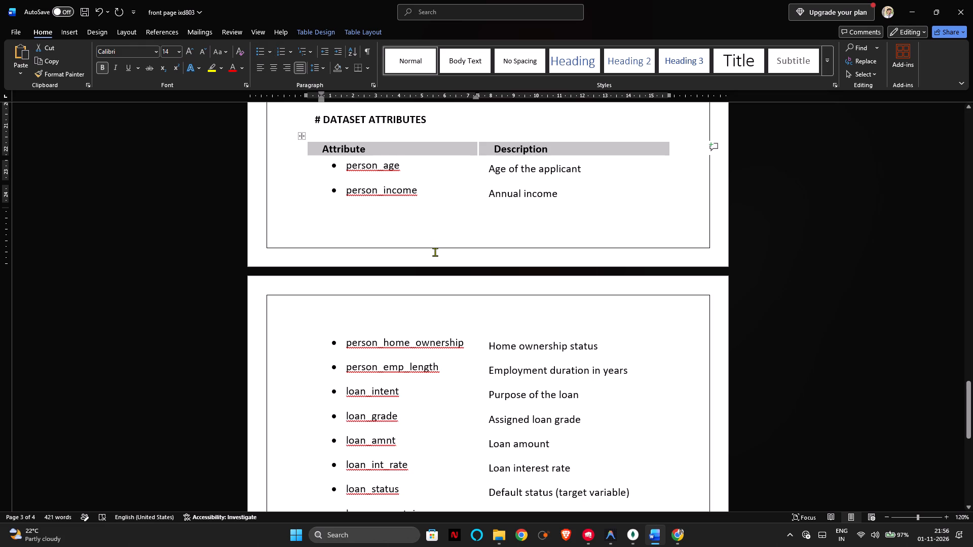
left_click(435, 252)
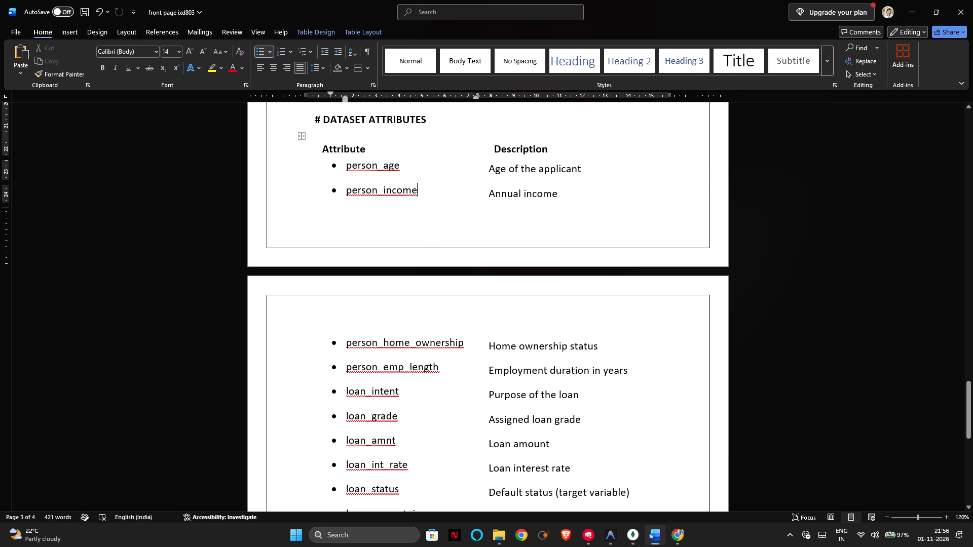
Indent the Attribute header with four leading spaces to bring it closer in line with the bulleted attribute names.
left_click(319, 143)
left_click(318, 155)
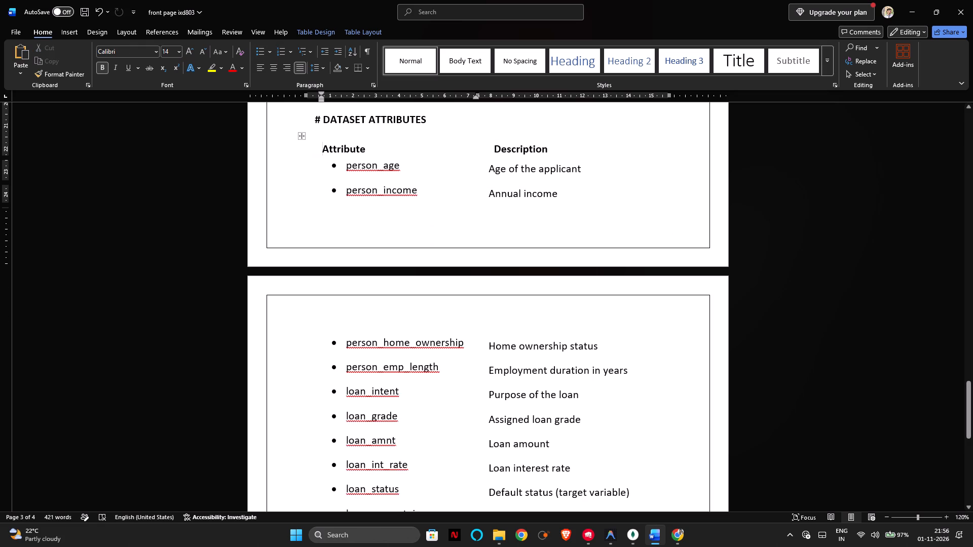
key("Tab")
left_click(319, 143)
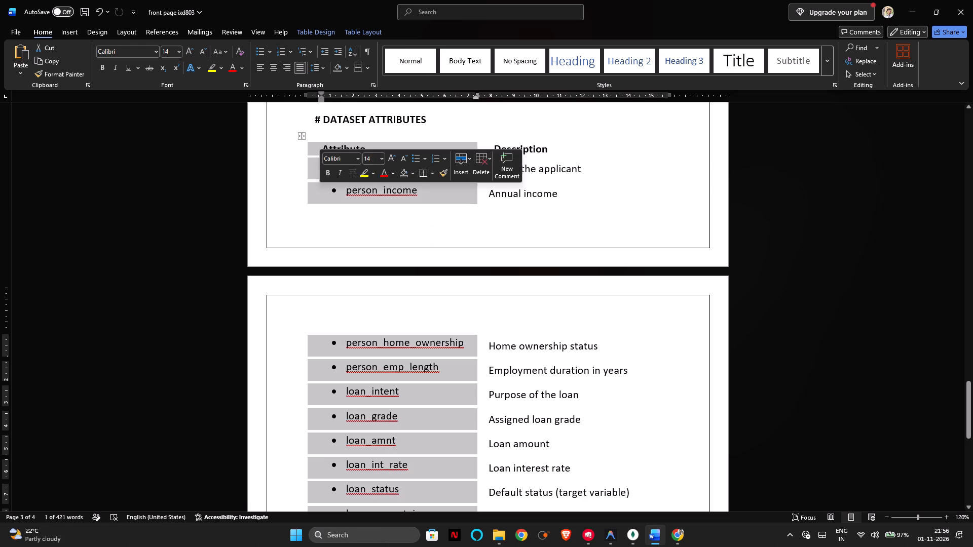
left_click(305, 161)
left_click(324, 146)
key("space")
key("space")
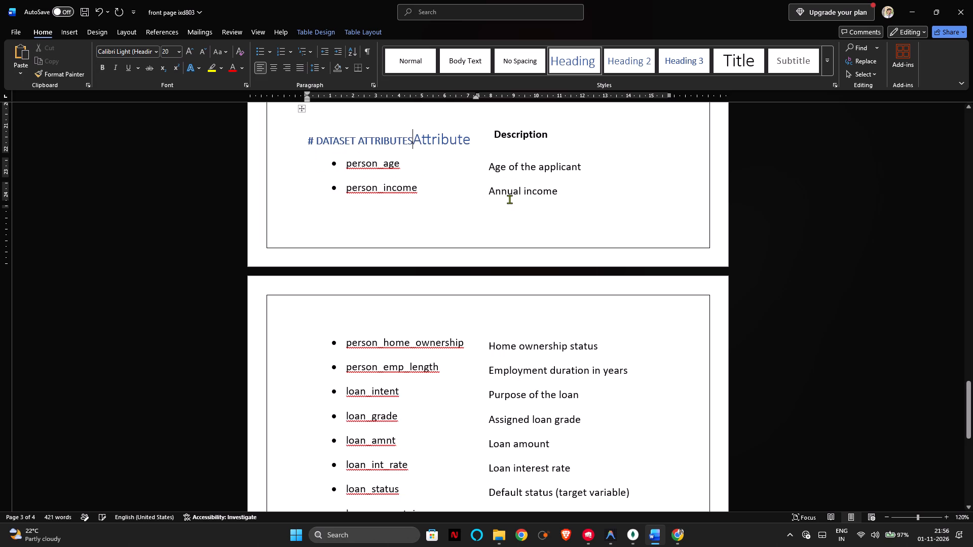
key("ctrl+z")
key("ctrl+z")
key("ctrl+z")
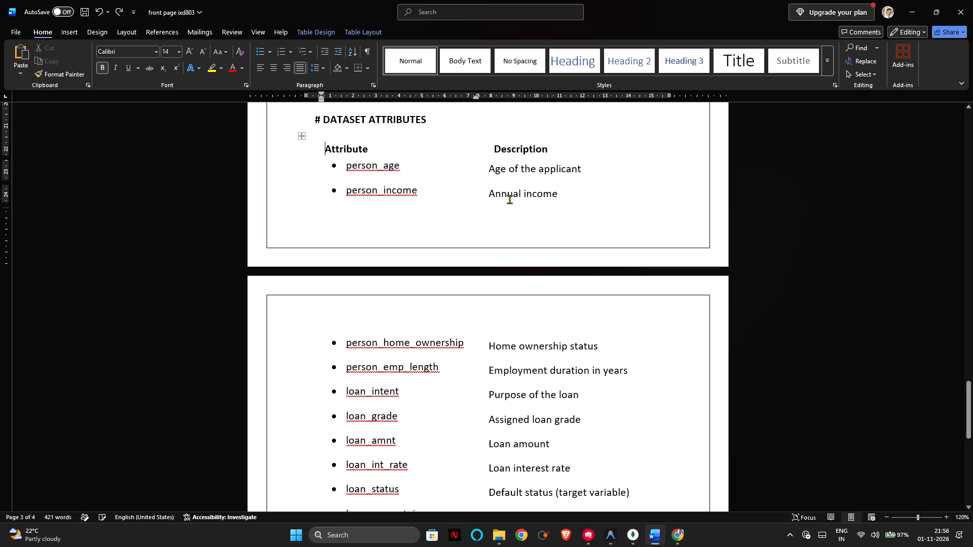
key("space")
key("space")
key("space")
key("space")
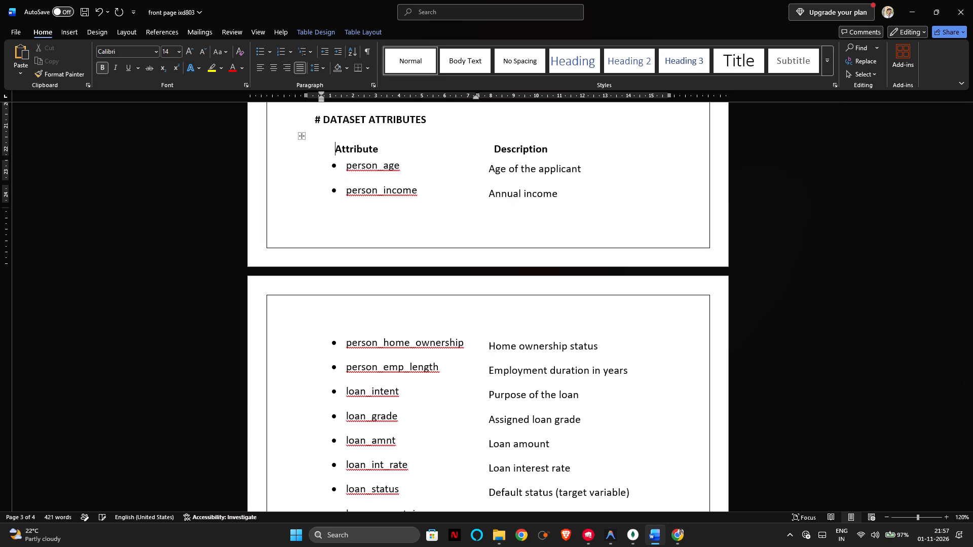
key("space")
key("space")
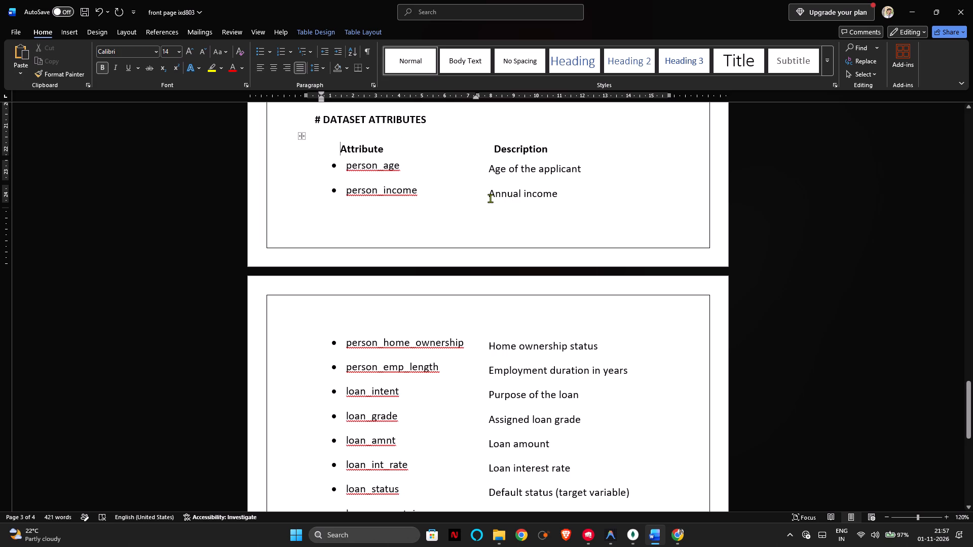
key("BackSpace")
key("BackSpace")
key("BackSpace")
Set the line spacing of the entire dataset attributes table to 1.0.
scroll(480, 215, "up", 1)
scroll(483, 223, "down", 1)
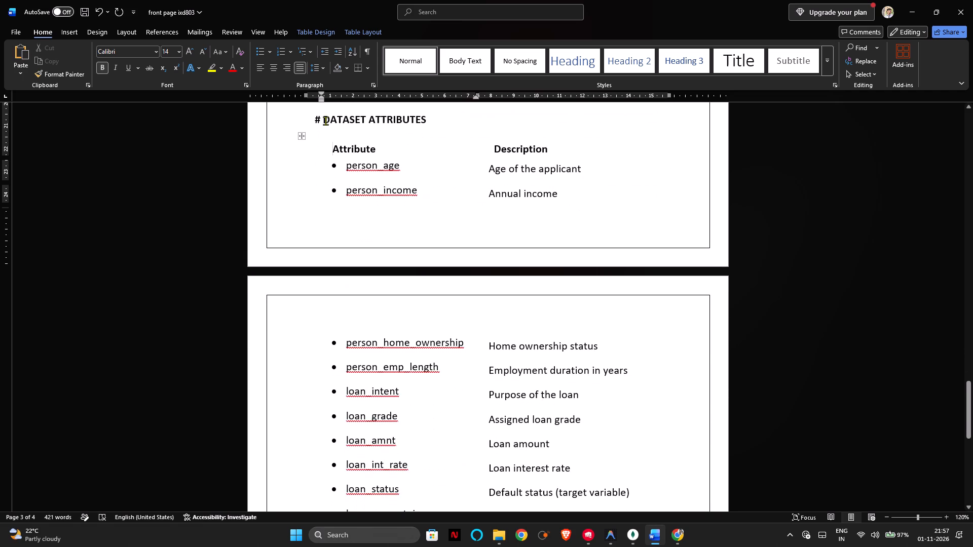
left_click_drag(327, 144, 582, 444)
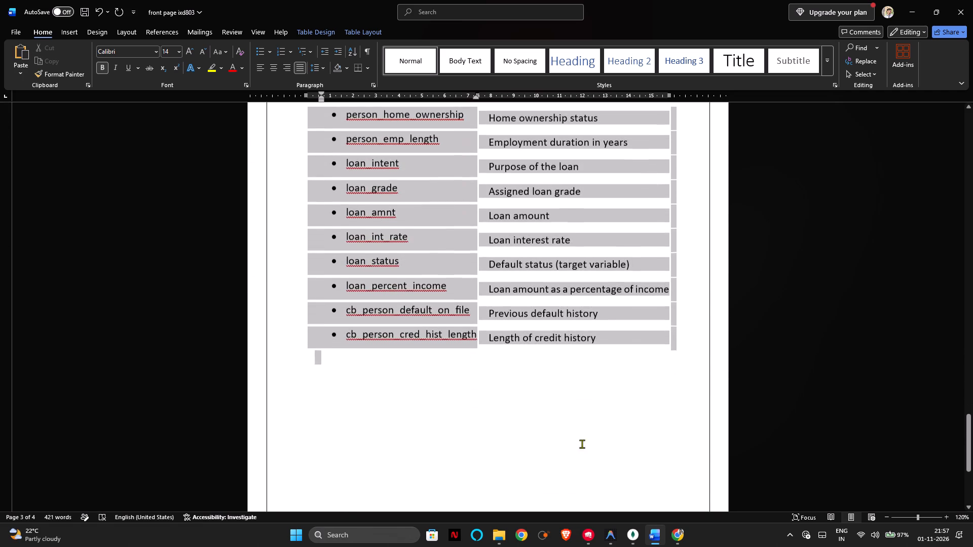
left_click_drag(582, 444, 634, 338)
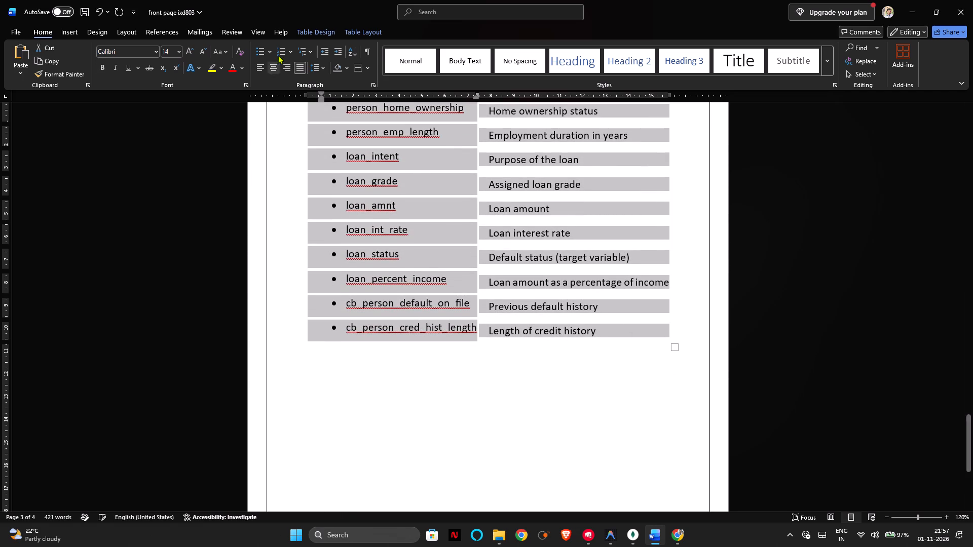
left_click(322, 67)
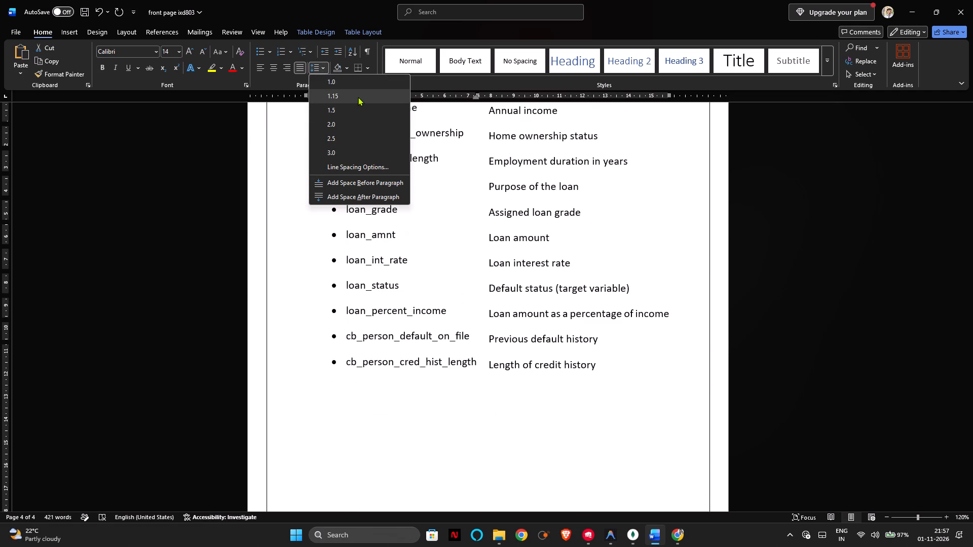
left_click(357, 81)
scroll(511, 208, "up", 2)
scroll(566, 257, "down", 1)
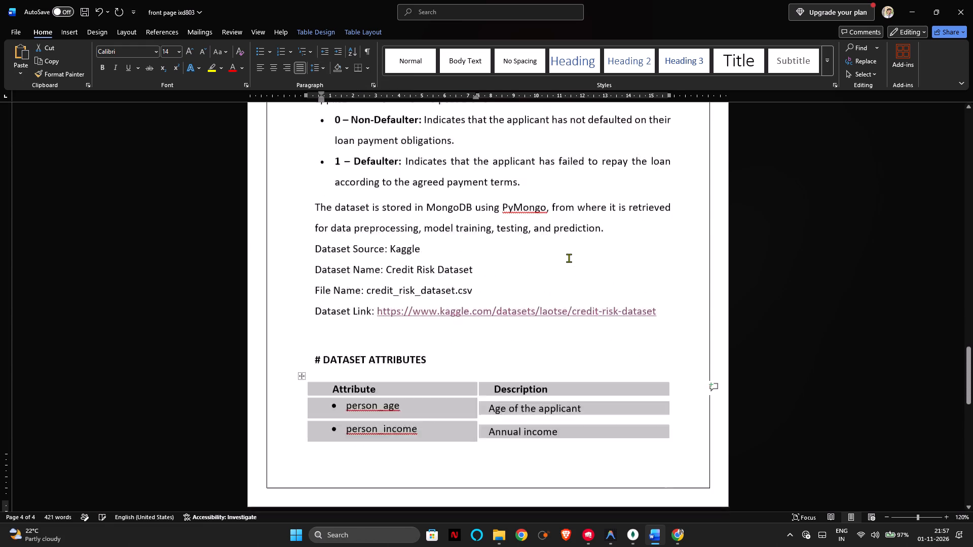
left_click(569, 258)
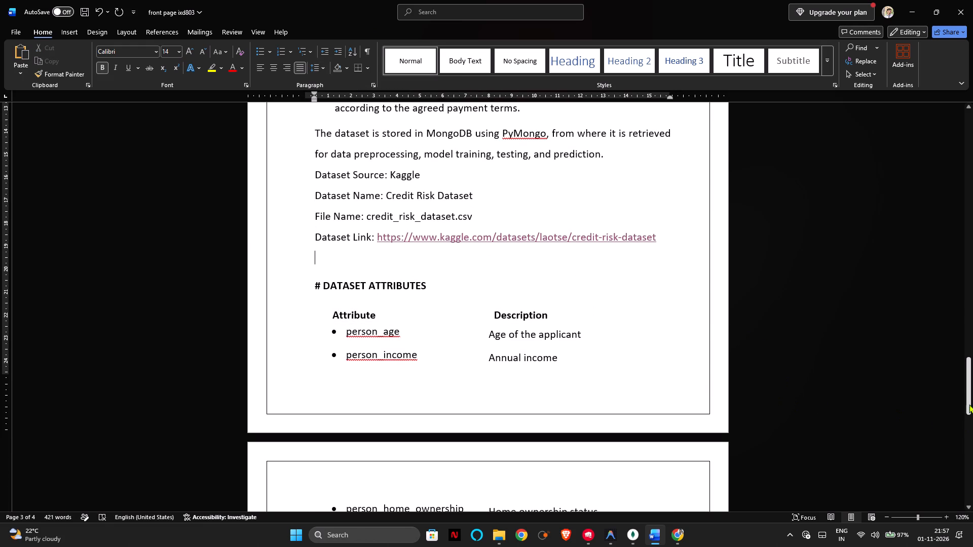
left_click_drag(970, 402, 972, 424)
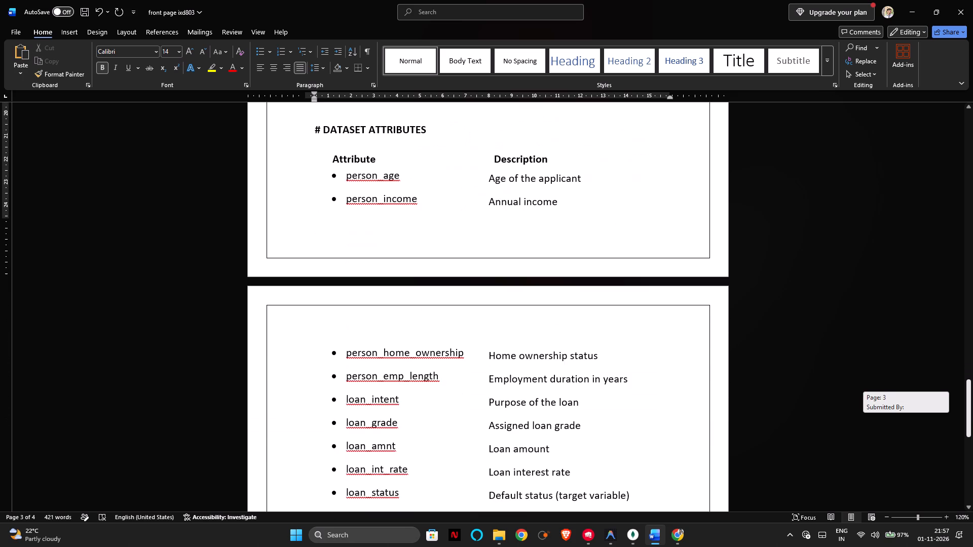
left_click_drag(972, 424, 972, 438)
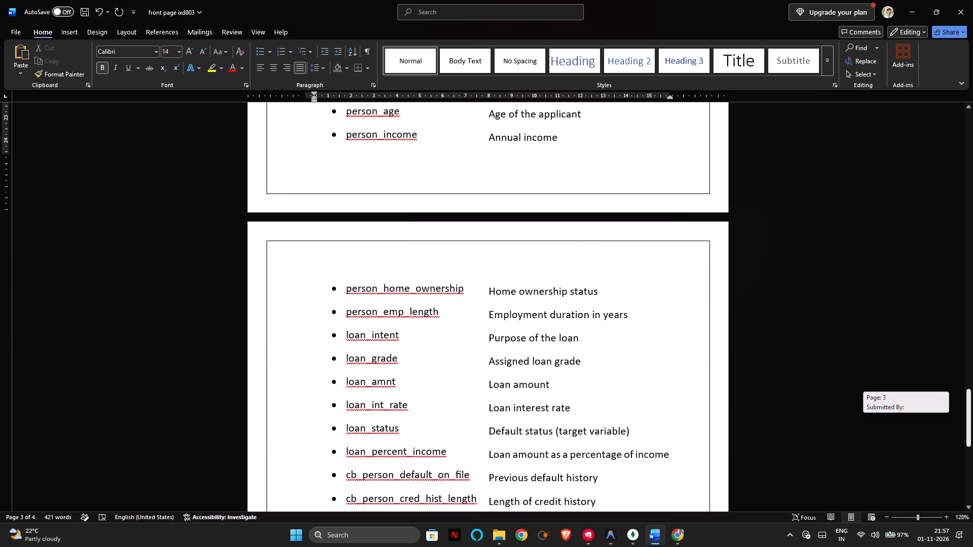
left_click_drag(972, 438, 972, 442)
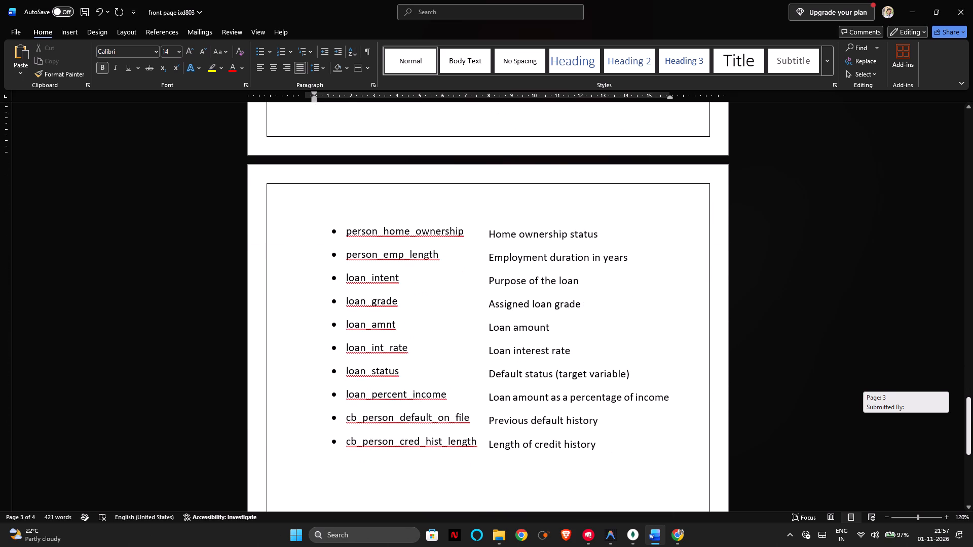
left_click_drag(972, 442, 972, 443)
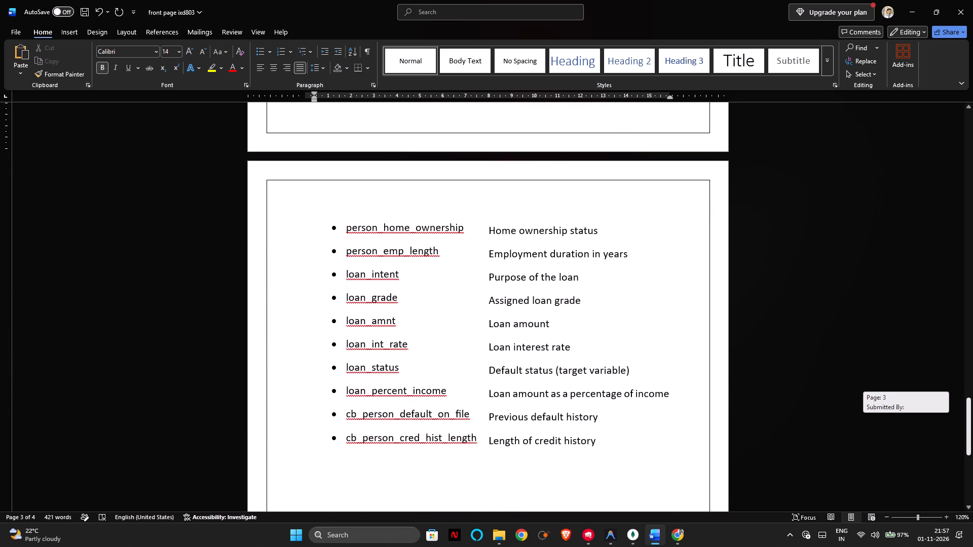
left_click_drag(972, 443, 972, 444)
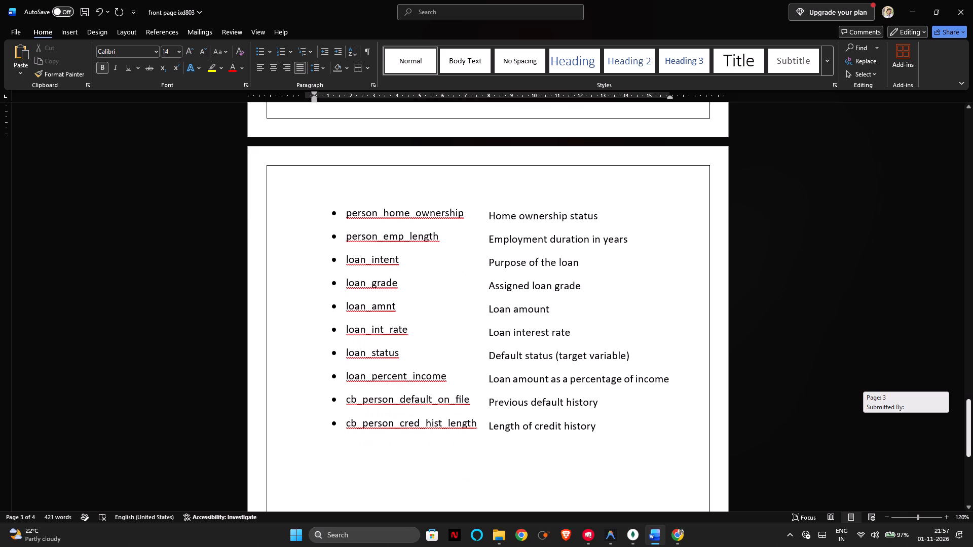
left_click_drag(972, 444, 972, 426)
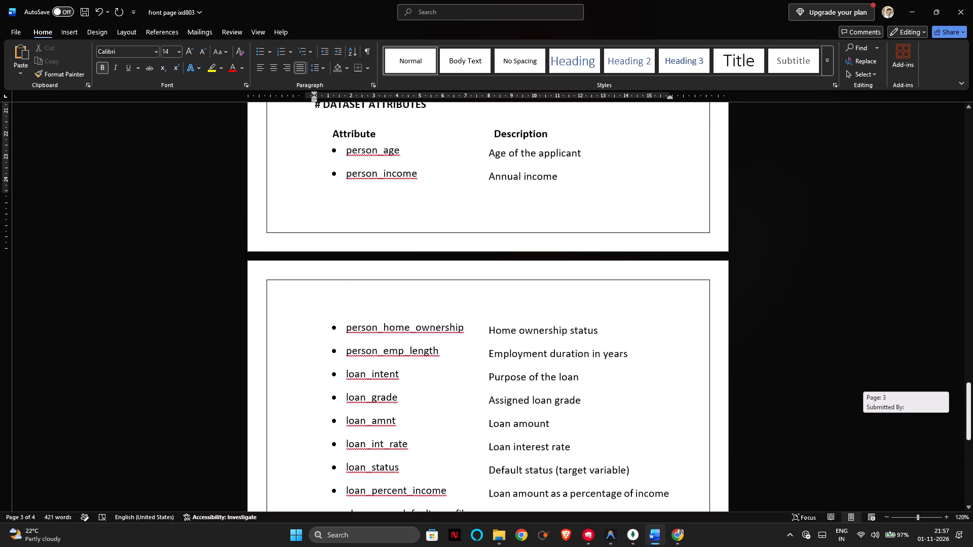
left_click_drag(972, 426, 953, 469)
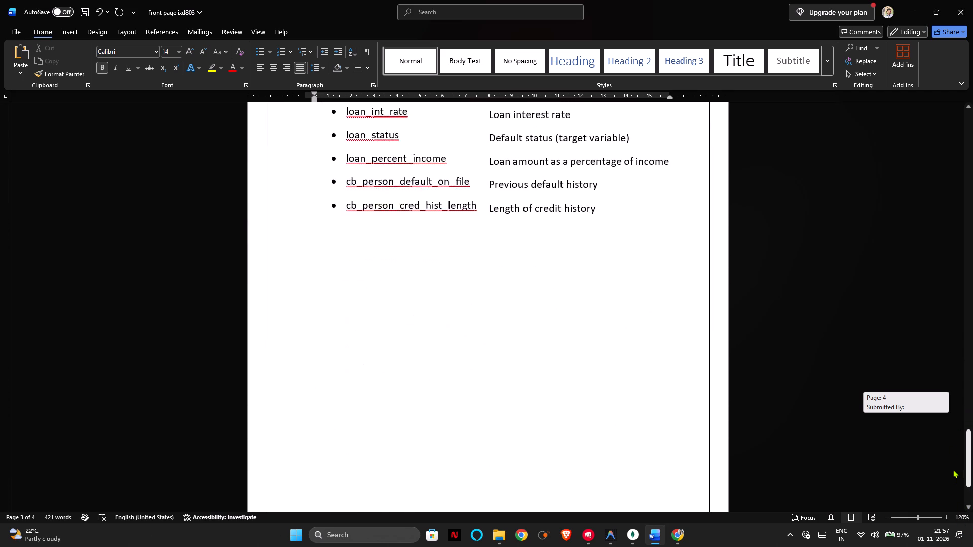
left_click_drag(953, 469, 954, 446)
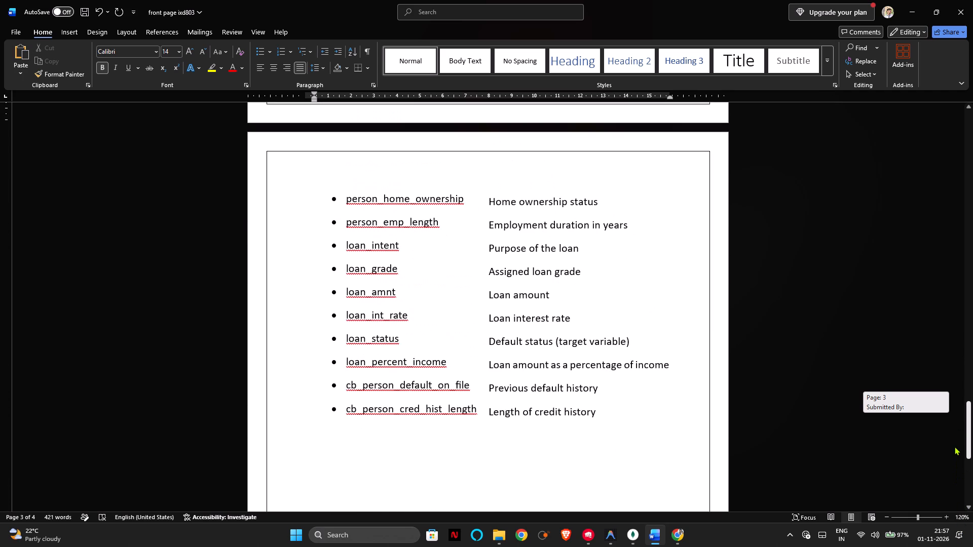
left_click_drag(954, 446, 954, 418)
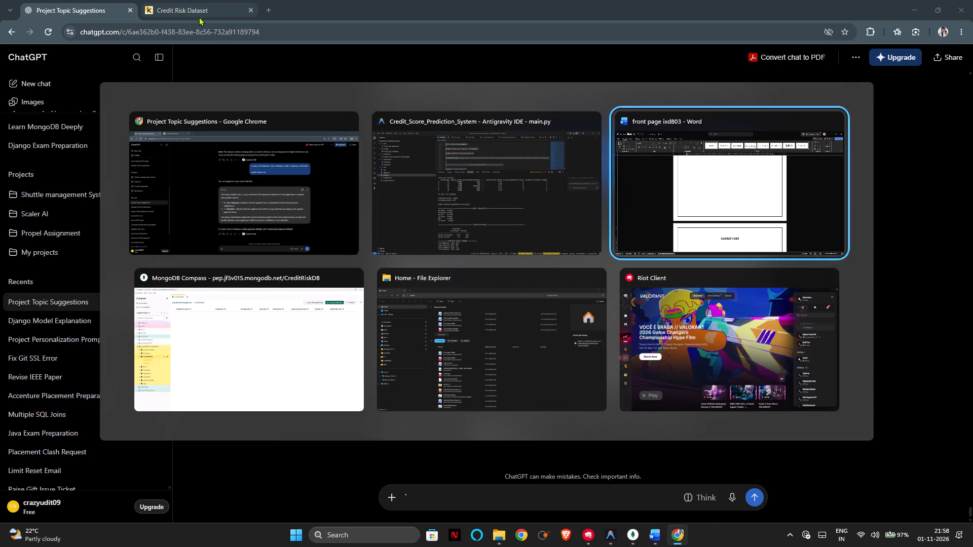
scroll(510, 249, "down", 1)
key("ctrl+v")
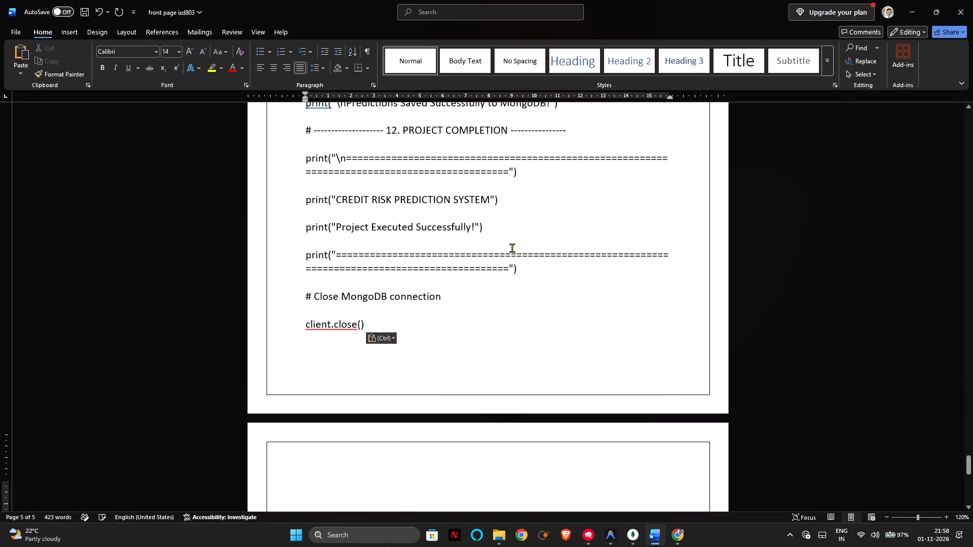
Set the line spacing of the entire pasted source code, from the project header comment to client.close(), to 1.0.
scroll(512, 248, "up", 14)
scroll(520, 252, "down", 3)
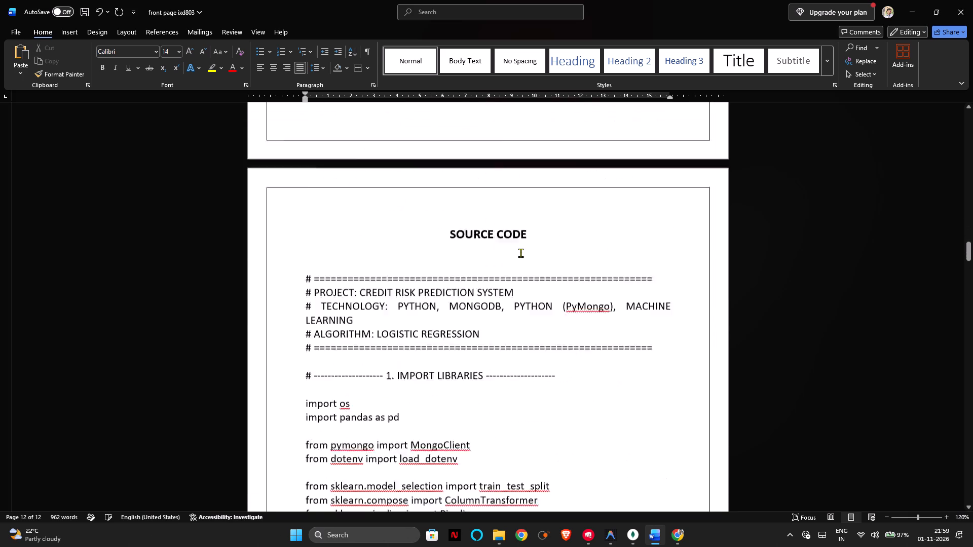
scroll(343, 167, "up", 1)
scroll(354, 213, "down", 1)
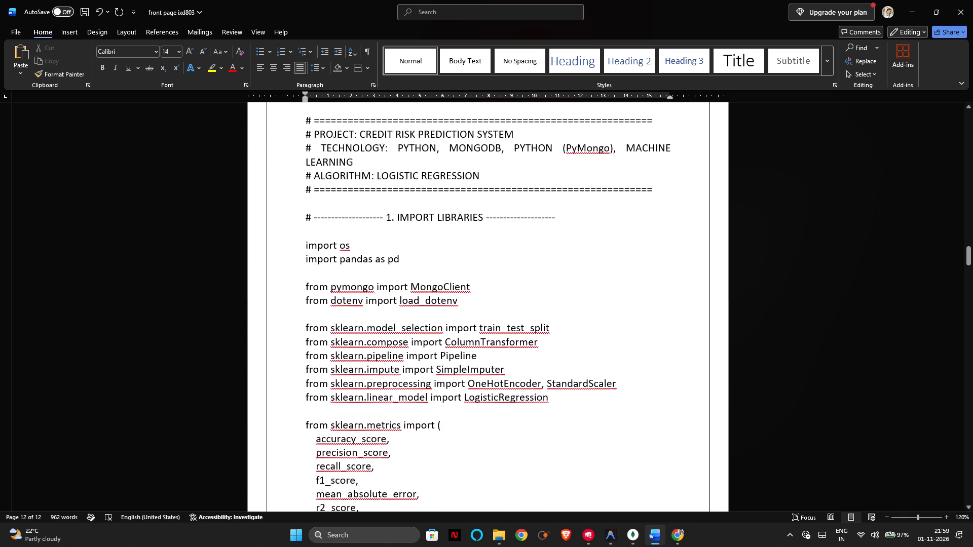
left_click_drag(290, 116, 410, 546)
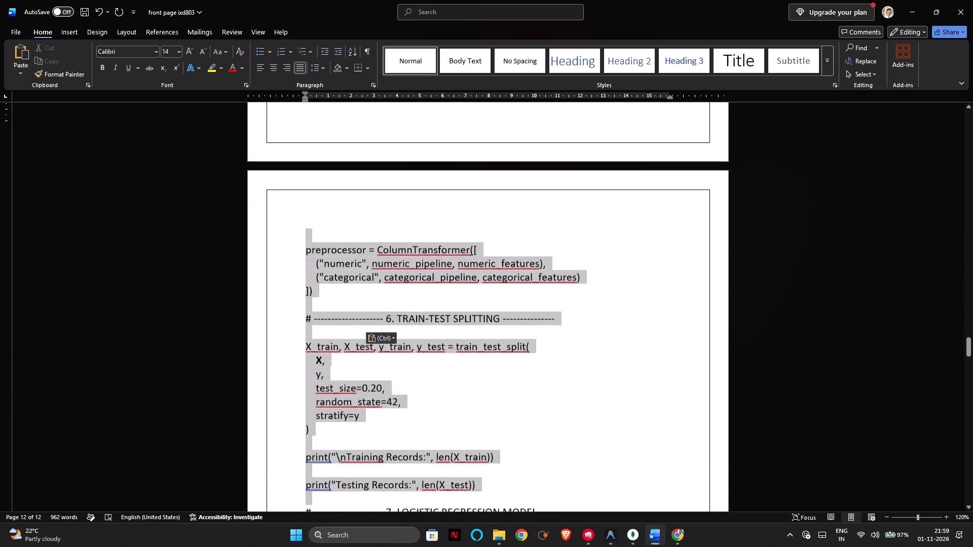
left_click_drag(410, 546, 418, 527)
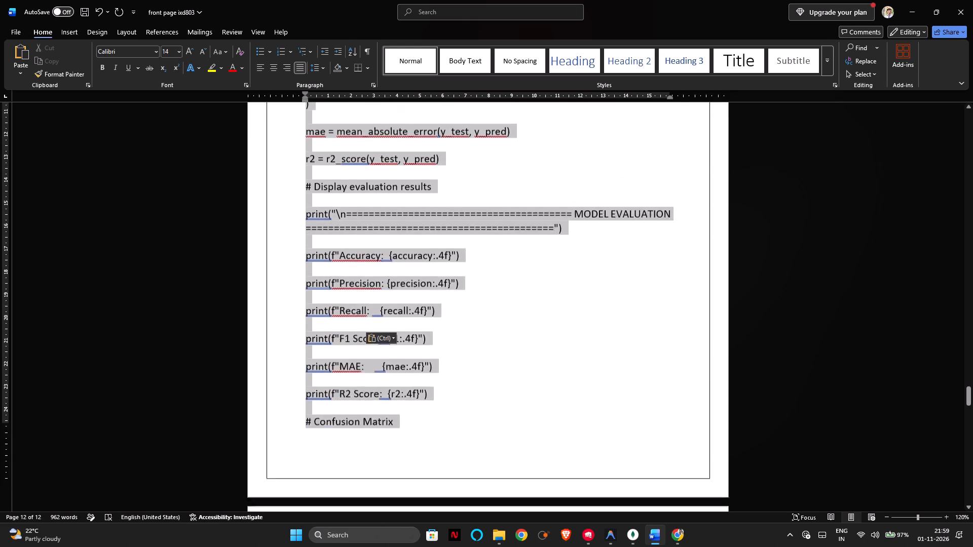
left_click_drag(418, 527, 428, 537)
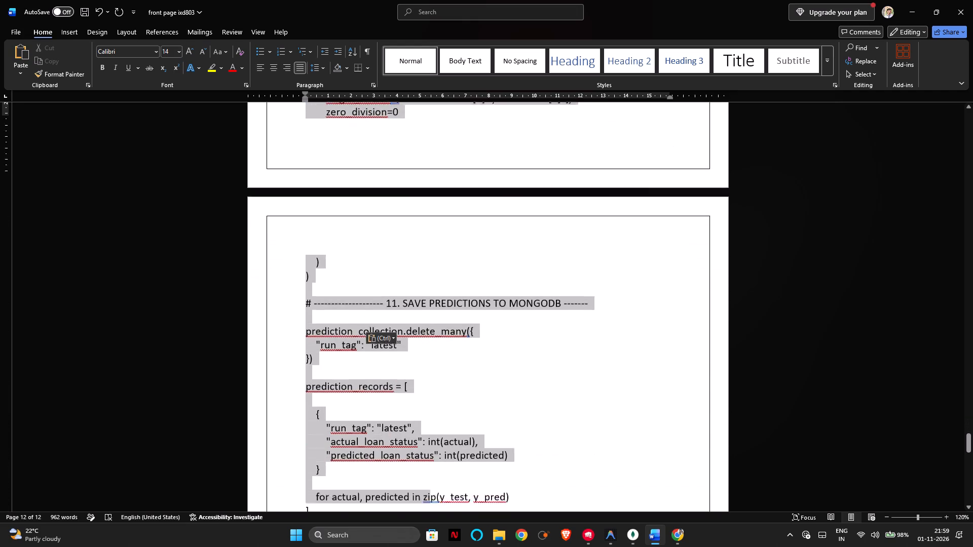
left_click_drag(428, 537, 324, 94)
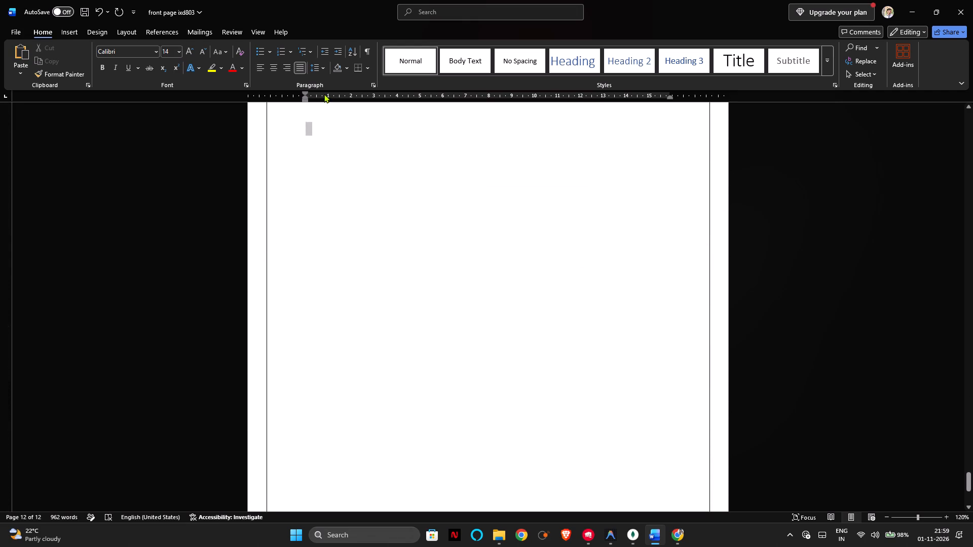
left_click_drag(324, 94, 359, 220)
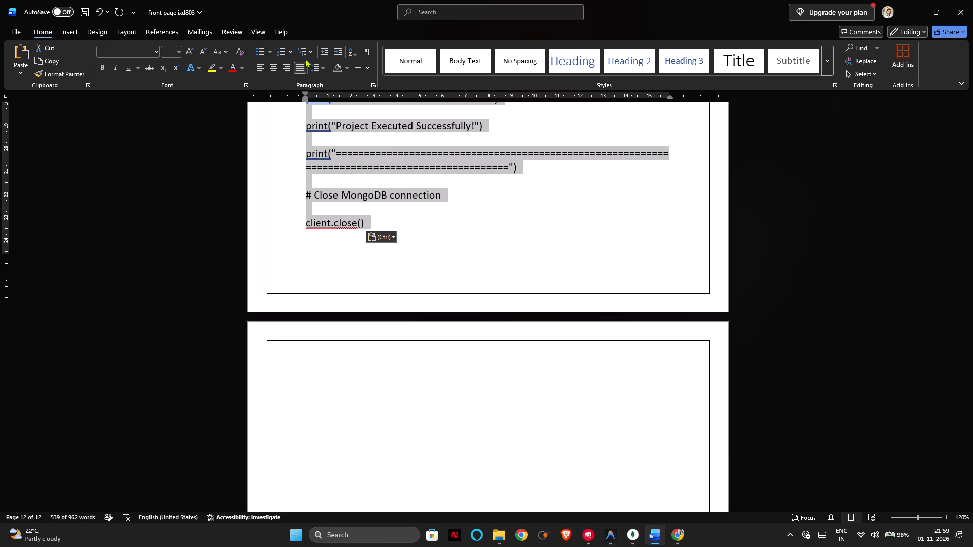
left_click(324, 68)
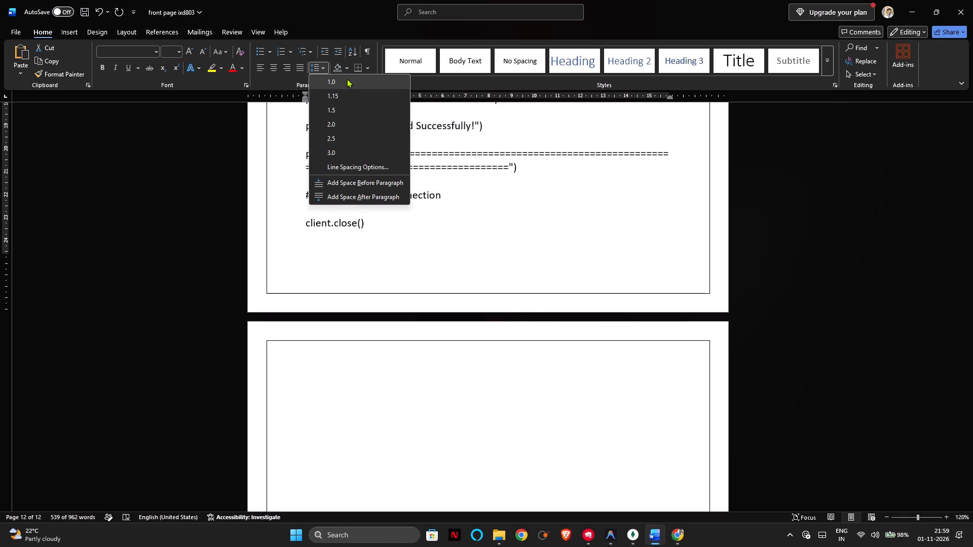
left_click(347, 79)
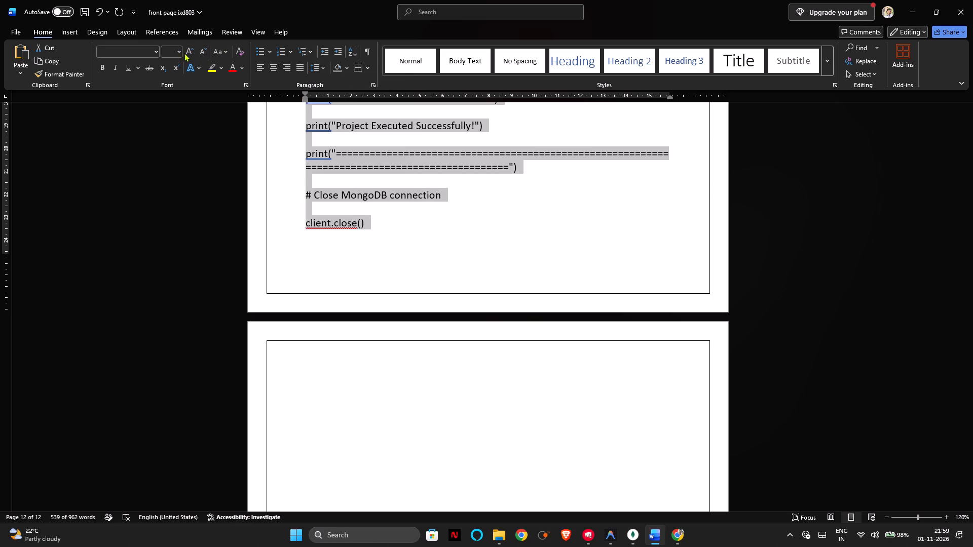
Set the font size of the selected source code to 12.
left_click(159, 47)
left_click(172, 47)
left_click(168, 51)
type("12")
key("Return")
left_click(566, 194)
Delete the blank line between the project header comment block and the "1. IMPORT LIBRARIES" comment.
scroll(590, 214, "up", 4)
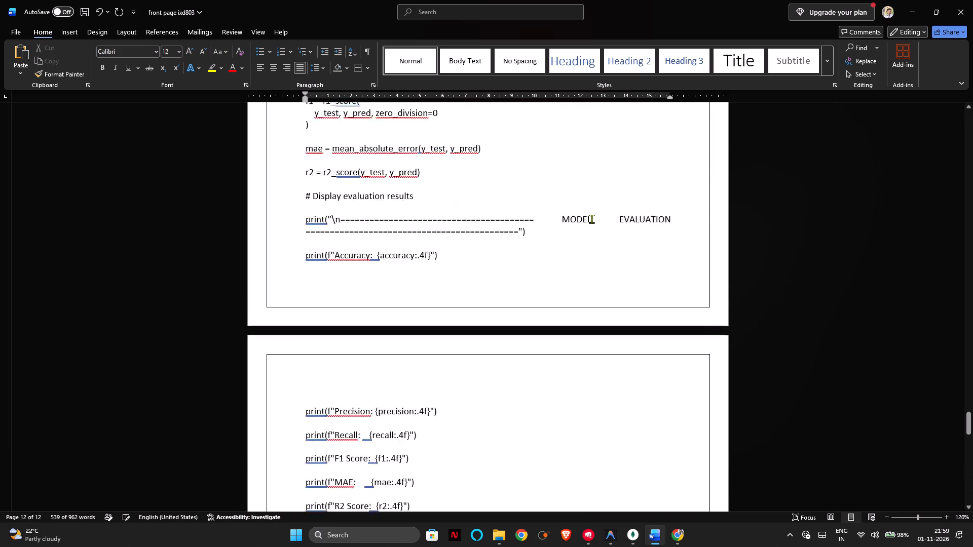
scroll(591, 219, "up", 8)
scroll(594, 230, "down", 1)
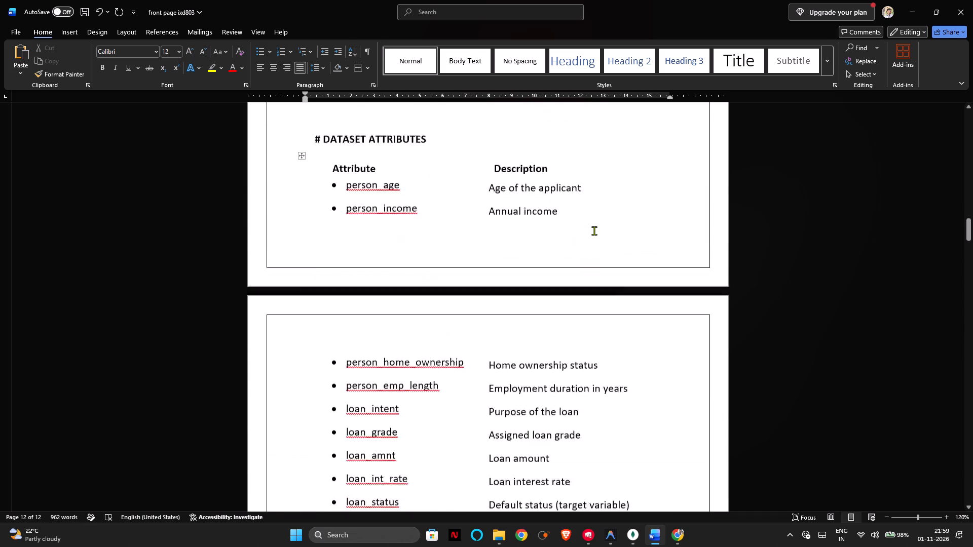
scroll(594, 230, "down", 2)
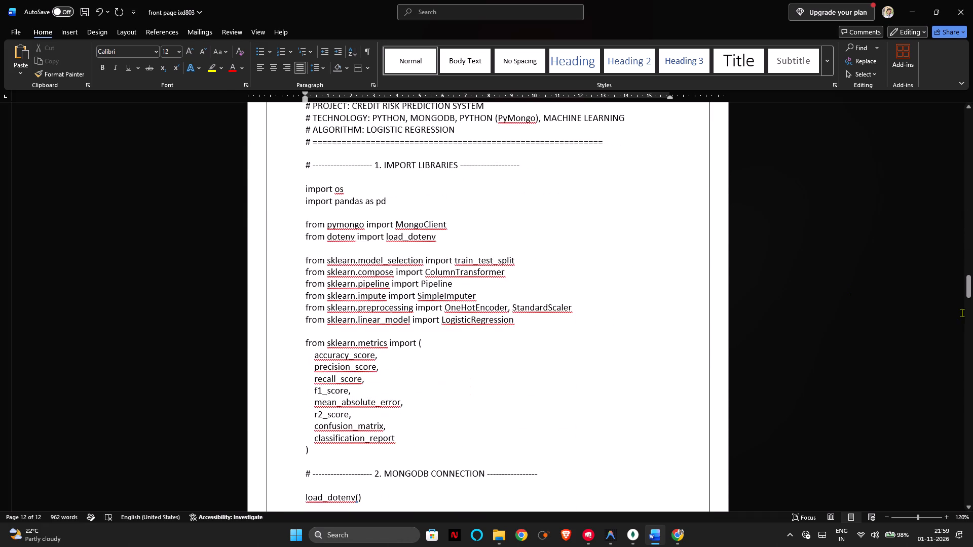
left_click_drag(970, 287, 970, 280)
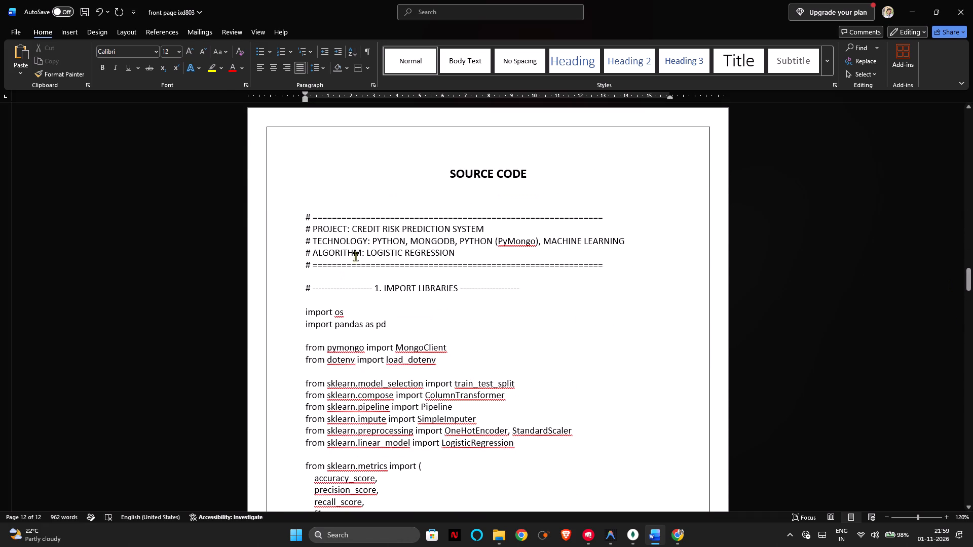
left_click(343, 276)
key("BackSpace")
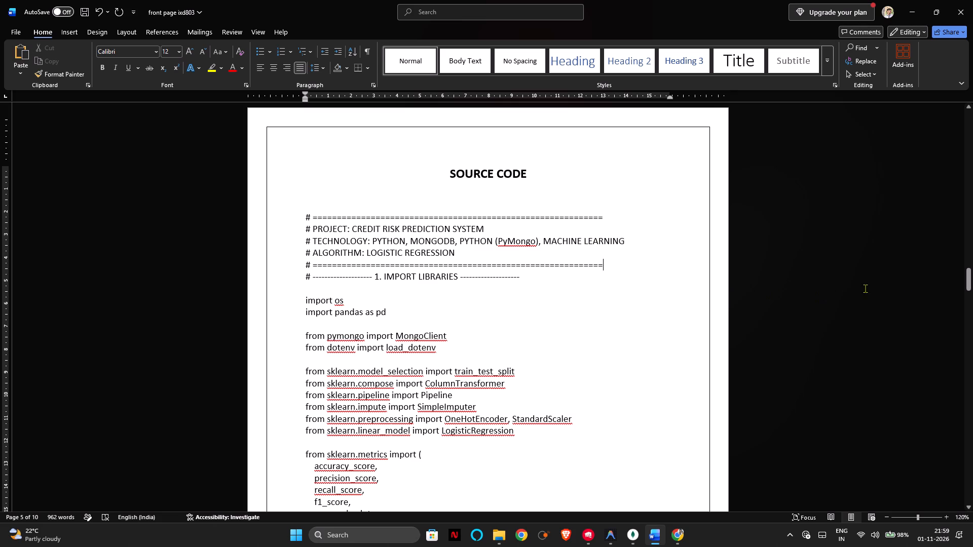
Delete the blank line between the load_dotenv import and the first sklearn import.
left_click(970, 273)
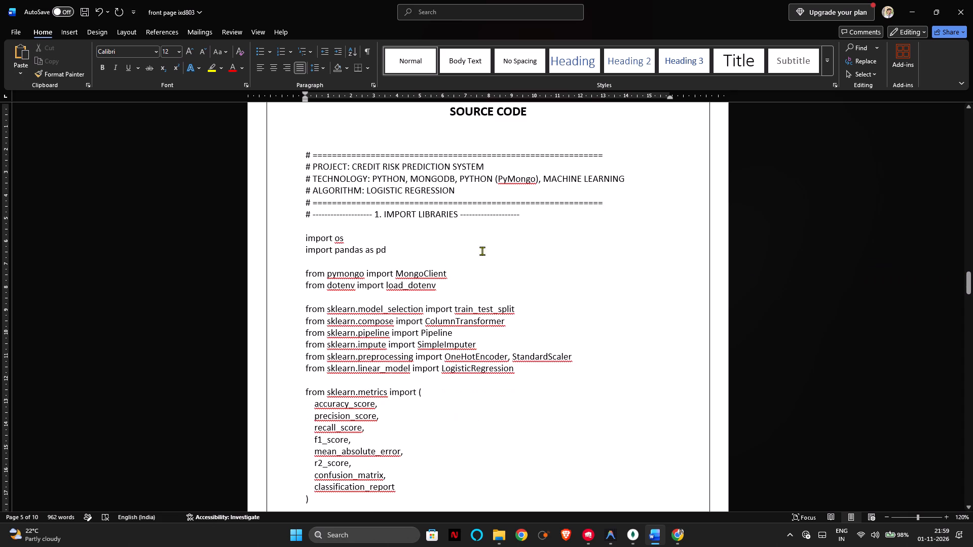
left_click(393, 255)
left_click(417, 263)
left_click(381, 294)
key("BackSpace")
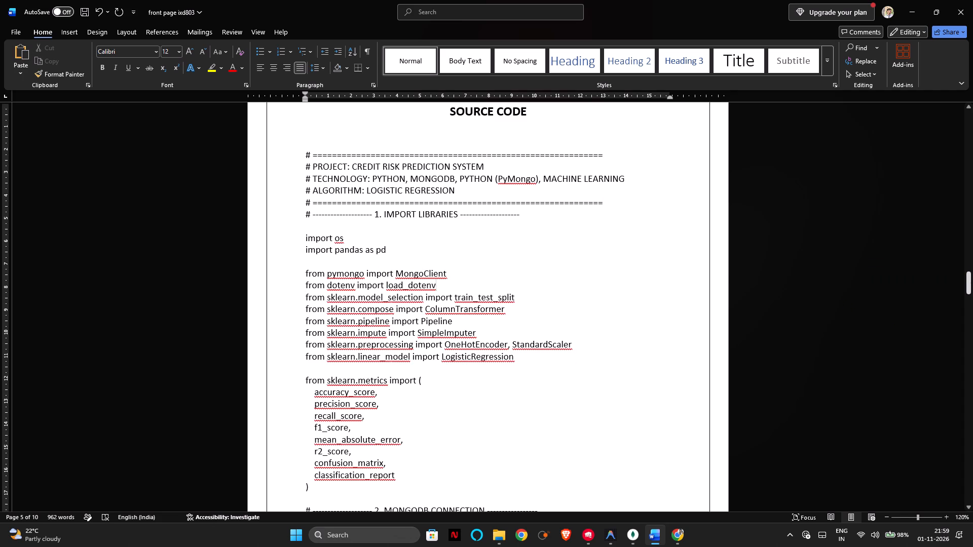
In the MongoDB connection code, delete the blank lines after load_dotenv(), after the raise ValueError line and after the ping command.
left_click_drag(969, 282, 972, 294)
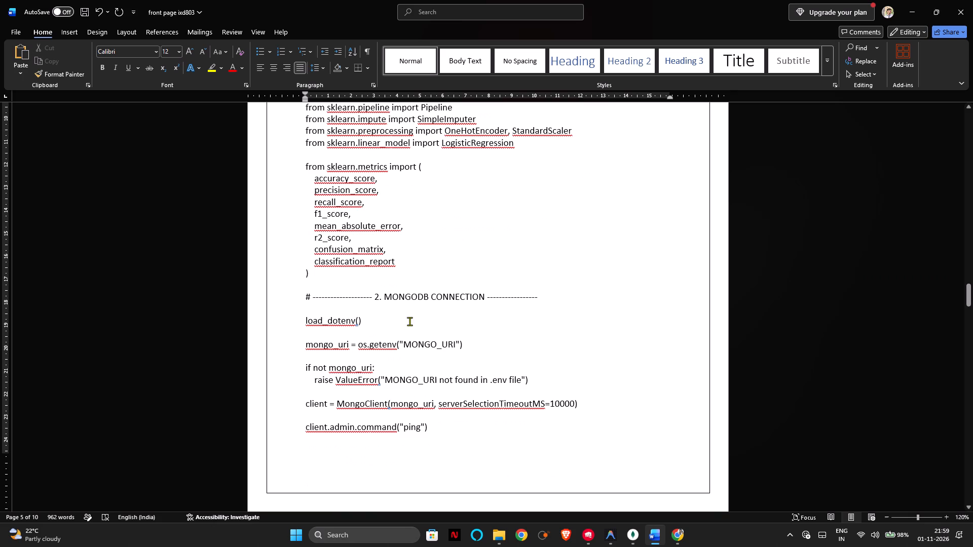
left_click(365, 331)
key("BackSpace")
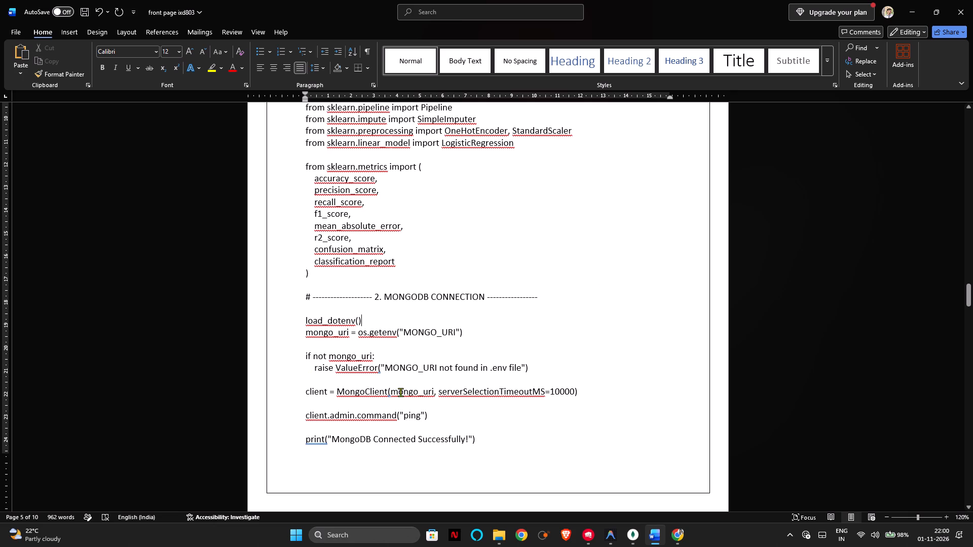
left_click(355, 381)
key("BackSpace")
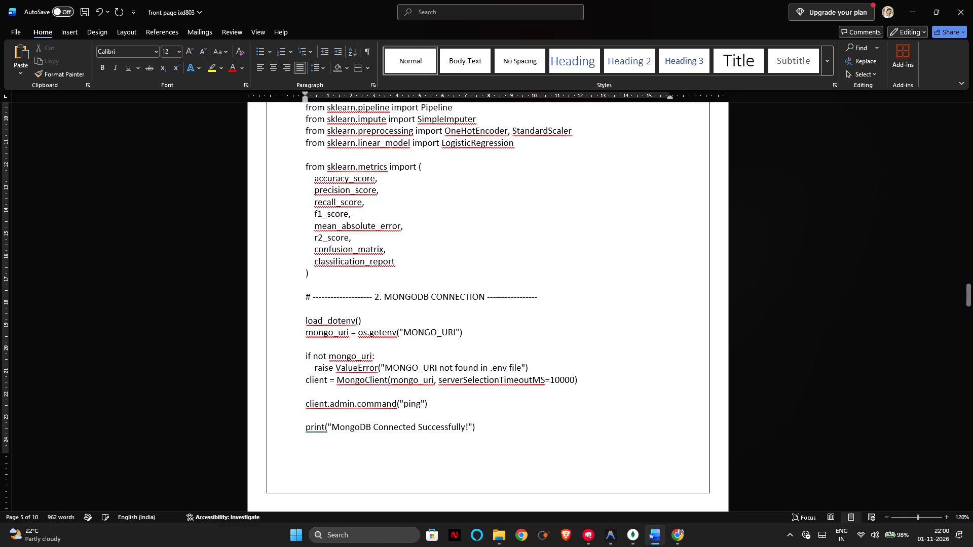
left_click(368, 412)
key("BackSpace")
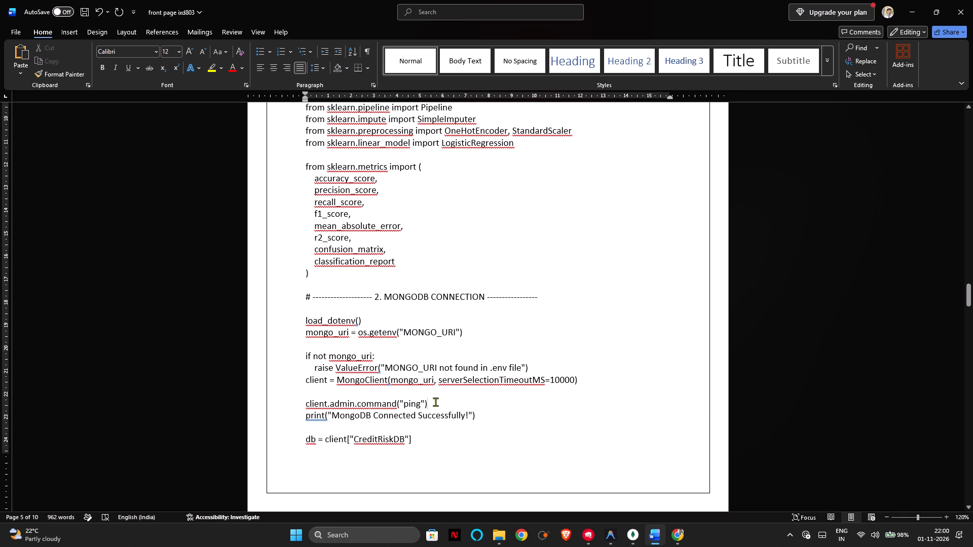
Add an extra blank line below the "MongoDB Connected Successfully!" print line and another above the "2. MONGODB CONNECTION" comment.
left_click(501, 424)
key("backslash")
key("BackSpace")
key("Return")
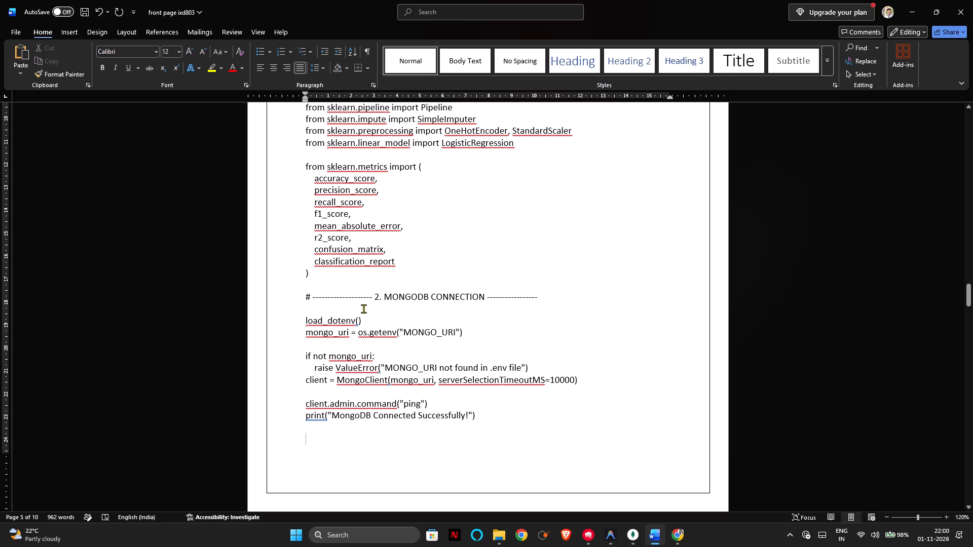
left_click(385, 281)
key("Return")
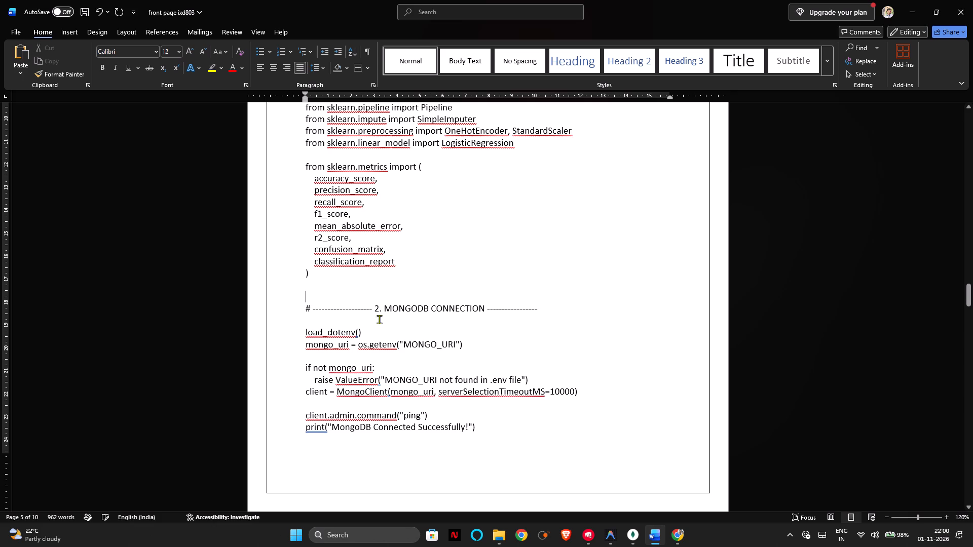
Lengthen the dashes on both sides of the "2. MONGODB CONNECTION" comment until it fills one full text line.
left_click(346, 301)
left_click(349, 309)
key("minus")
key("minus")
key("minus")
key("minus")
key("minus")
key("minus")
key("minus")
key("minus")
key("minus")
key("minus")
key("minus")
key("minus")
key("minus")
key("minus")
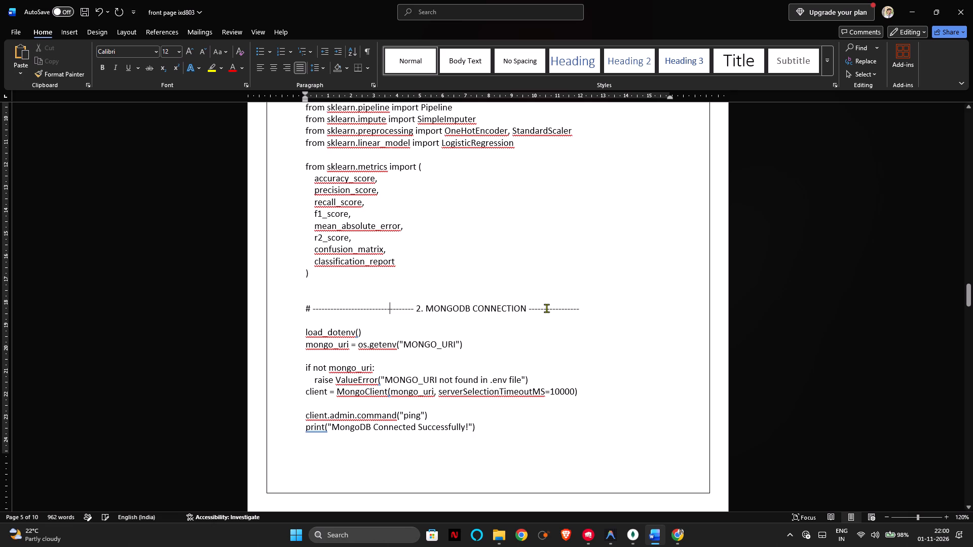
left_click(546, 308)
key("minus")
key("minus")
key("minus")
key("minus")
key("minus")
key("minus")
key("minus")
key("minus")
key("minus")
key("minus")
key("minus")
key("minus")
left_click(382, 309)
key("minus")
key("minus")
key("minus")
key("minus")
key("minus")
key("minus")
key("minus")
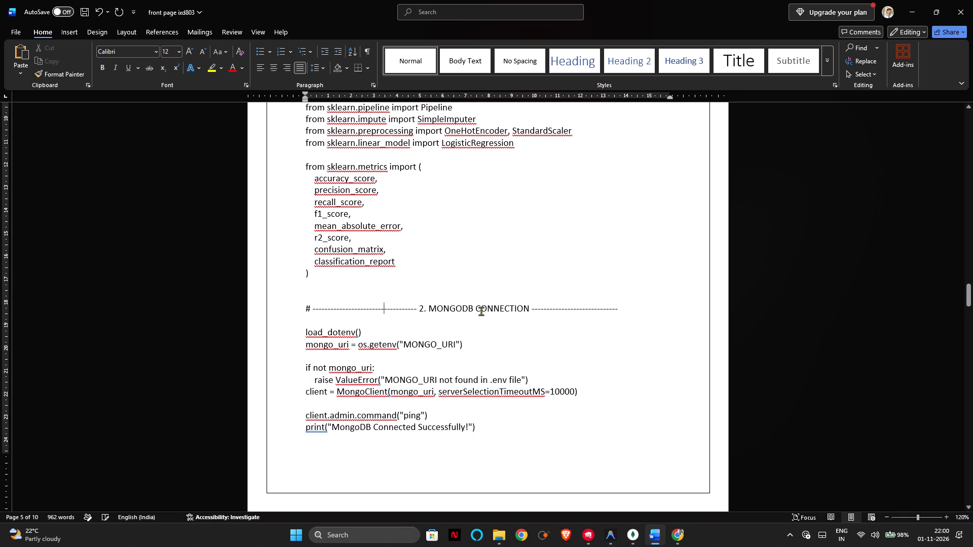
left_click(587, 310)
key("minus")
key("minus")
key("minus")
key("minus")
key("minus")
key("minus")
key("minus")
key("minus")
key("minus")
key("minus")
key("minus")
key("minus")
key("minus")
key("minus")
key("minus")
key("minus")
key("minus")
key("minus")
key("minus")
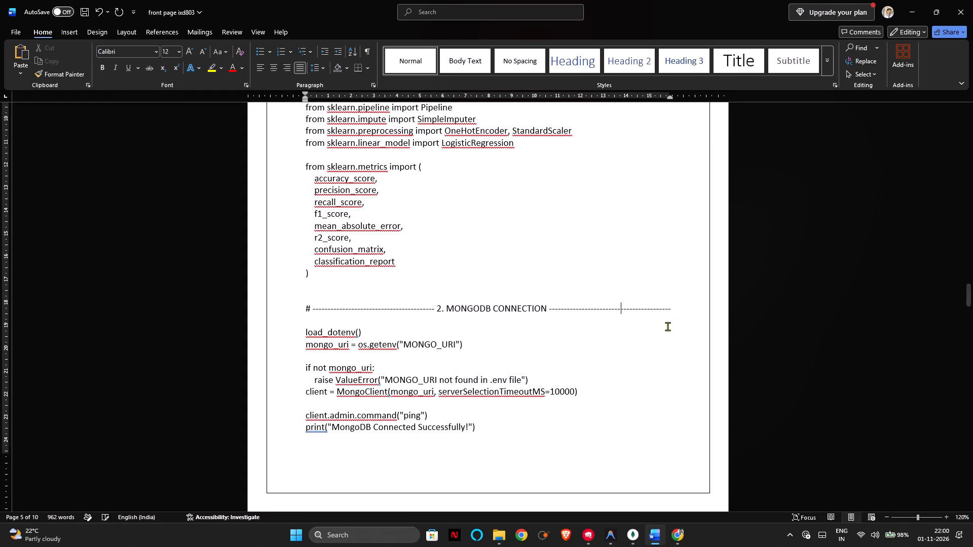
key("BackSpace")
key("BackSpace")
key("BackSpace")
key("BackSpace")
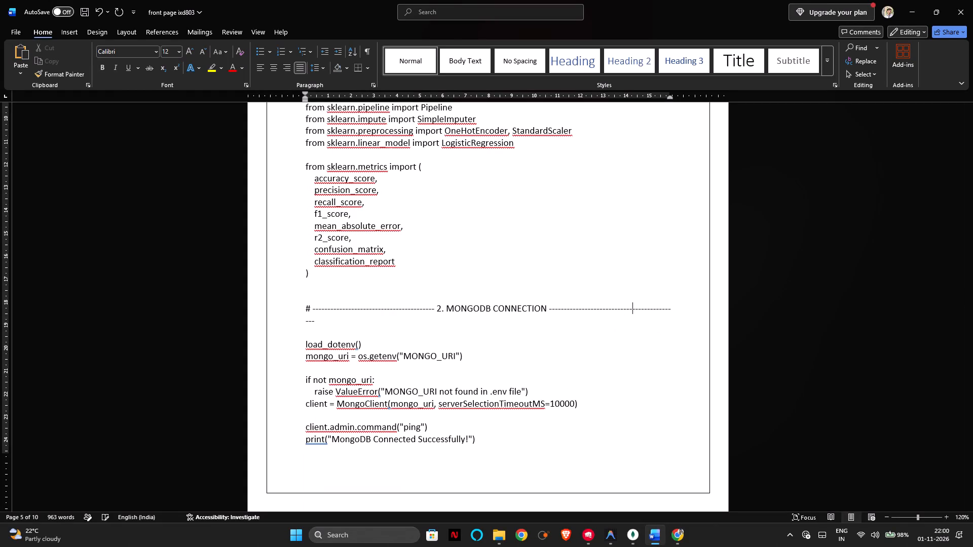
key("BackSpace")
key("BackSpace")
key("BackSpace")
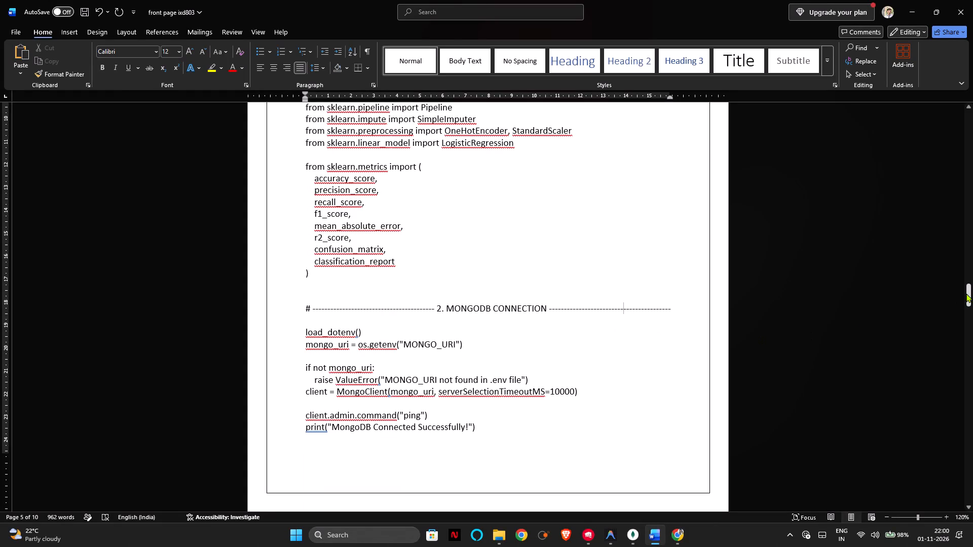
Delete the blank line after db = client["CreditRiskDB"] and add two blank lines above the "3. DATASET IMPORT" comment.
left_click_drag(965, 294, 970, 316)
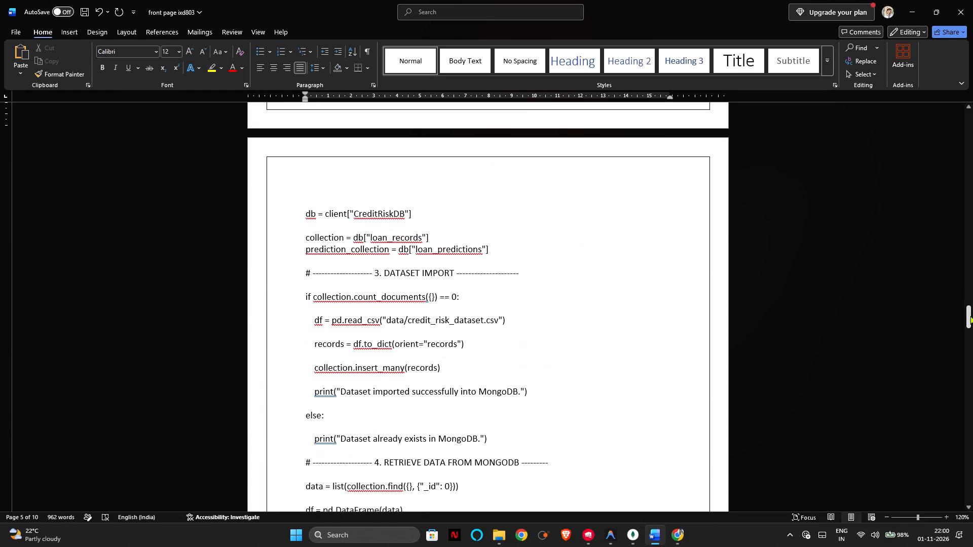
left_click(382, 230)
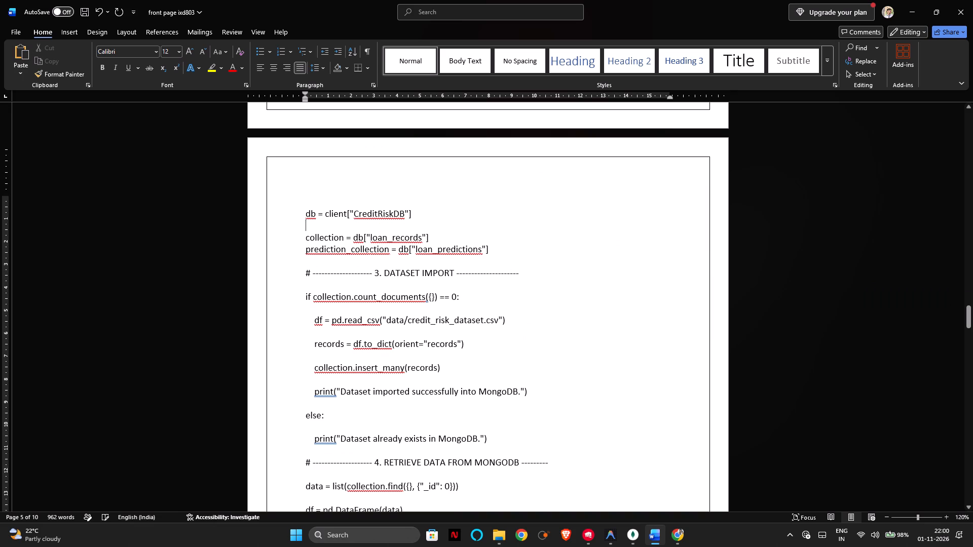
key("BackSpace")
left_click(511, 244)
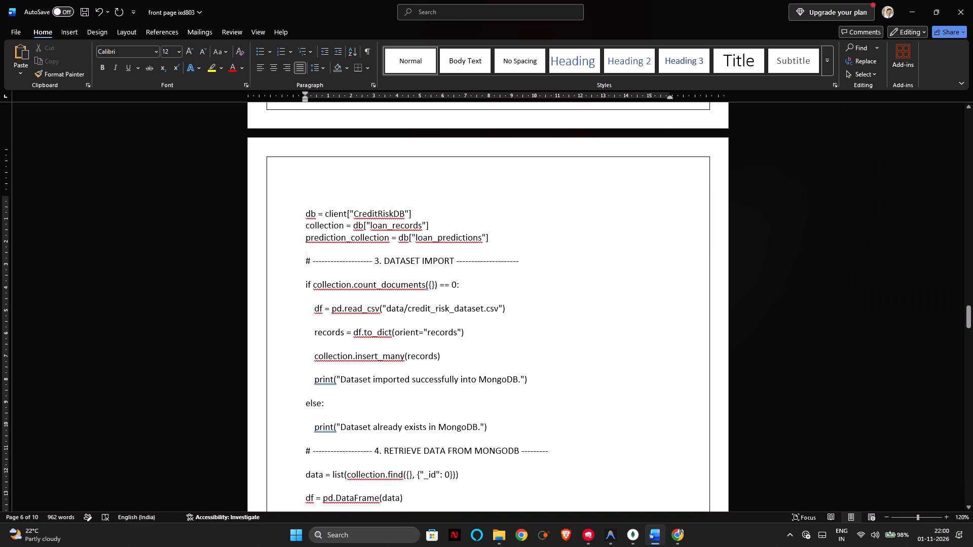
key("Return")
key("Return")
Lengthen the dashes on both sides of the "3. DATASET IMPORT" comment to nearly the full text width.
left_click(358, 291)
left_click(361, 283)
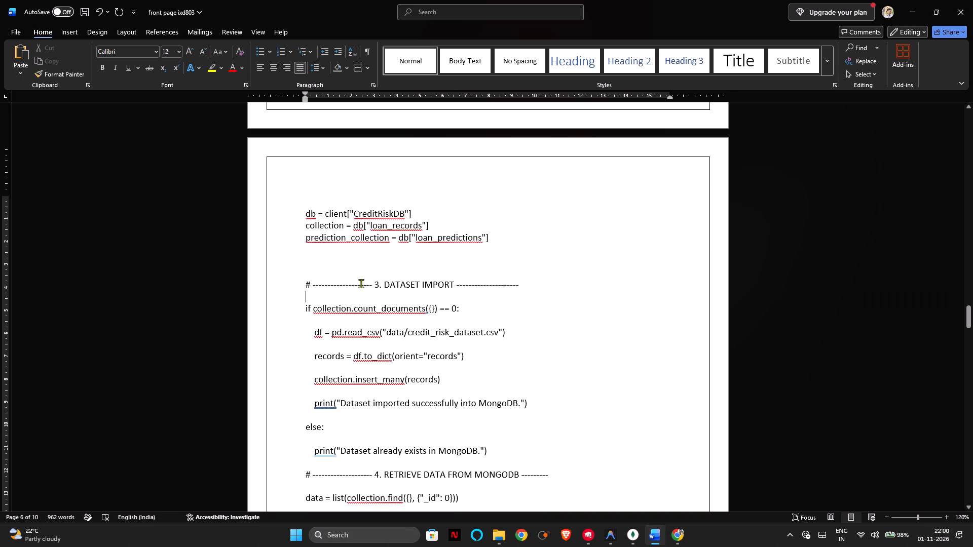
key("minus")
key("minus")
key("minus")
key("minus")
key("minus")
key("minus")
key("minus")
key("minus")
key("minus")
key("minus")
key("minus")
key("minus")
key("minus")
key("minus")
key("minus")
key("minus")
key("minus")
key("minus")
key("minus")
key("minus")
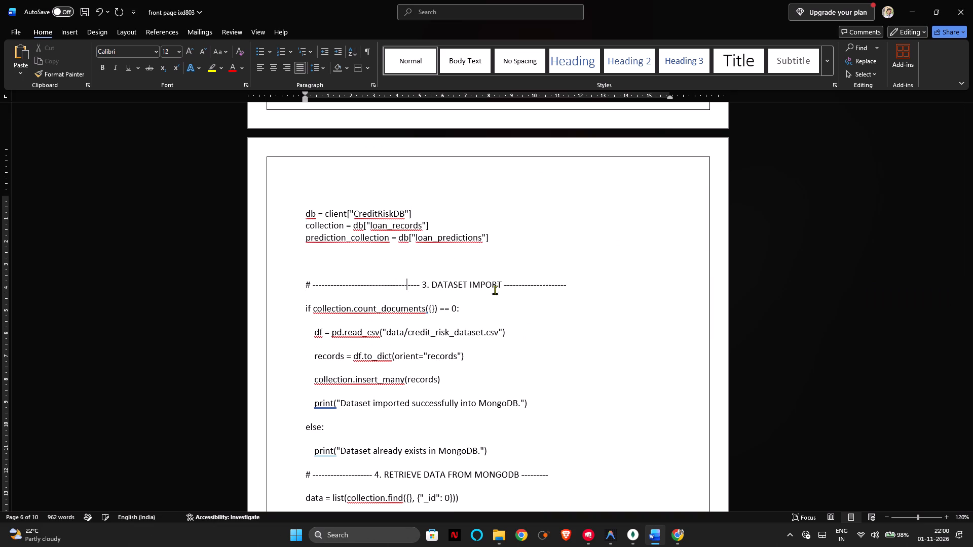
left_click(563, 284)
key("minus")
key("minus")
key("minus")
key("minus")
key("minus")
key("minus")
key("minus")
key("minus")
key("minus")
key("minus")
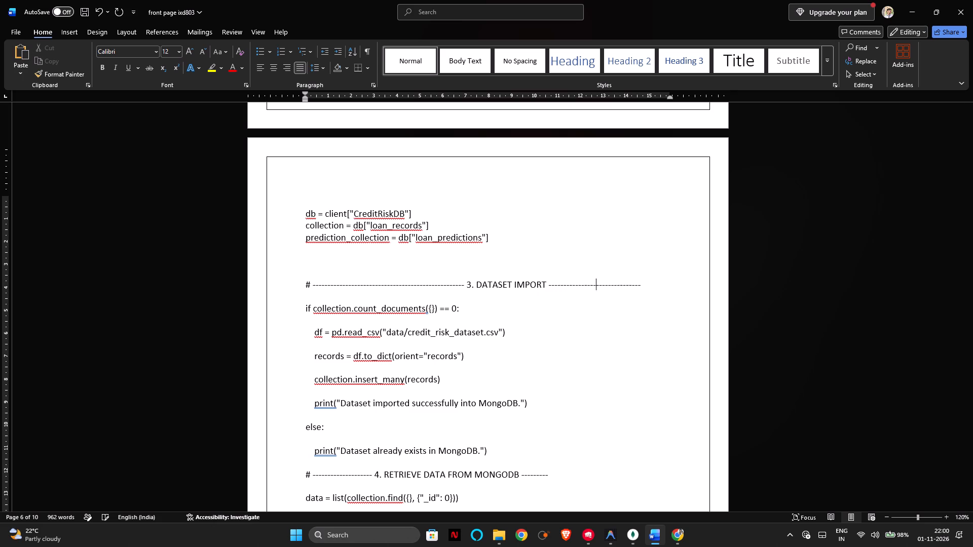
key("minus")
key("minus")
key("minus")
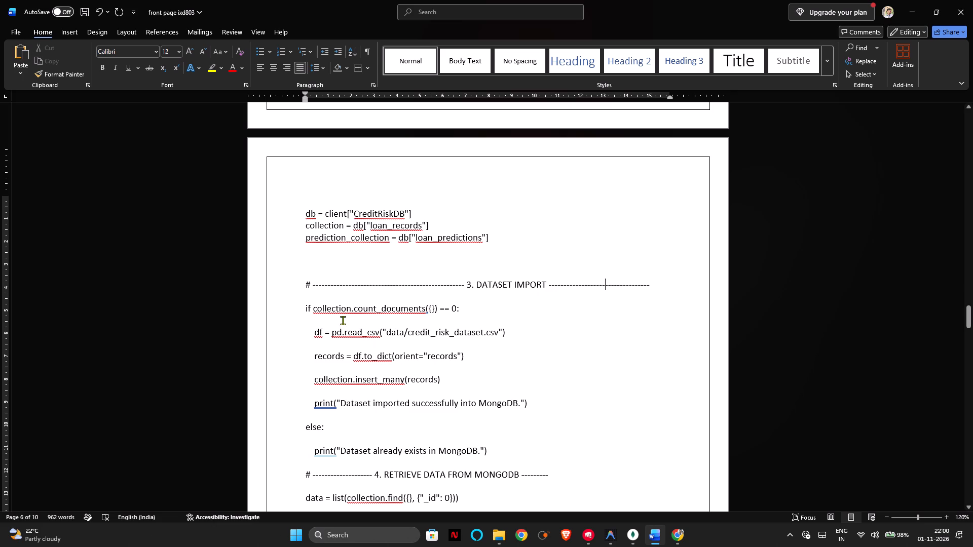
Delete the blank lines inside the dataset import if/else block and add one above the "4. RETRIEVE DATA FROM MONGODB" comment.
left_click(343, 320)
key("BackSpace")
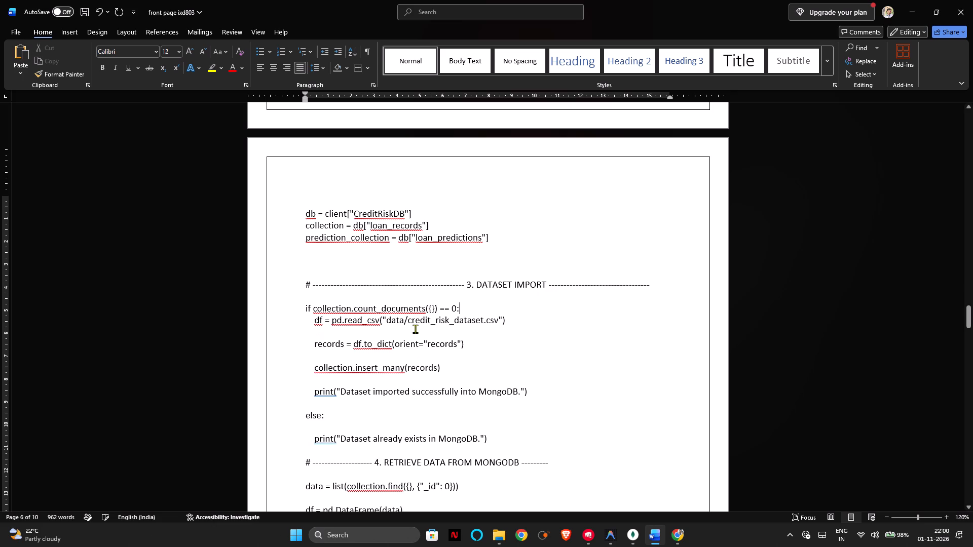
left_click(415, 329)
key("BackSpace")
left_click(408, 344)
key("BackSpace")
left_click(399, 359)
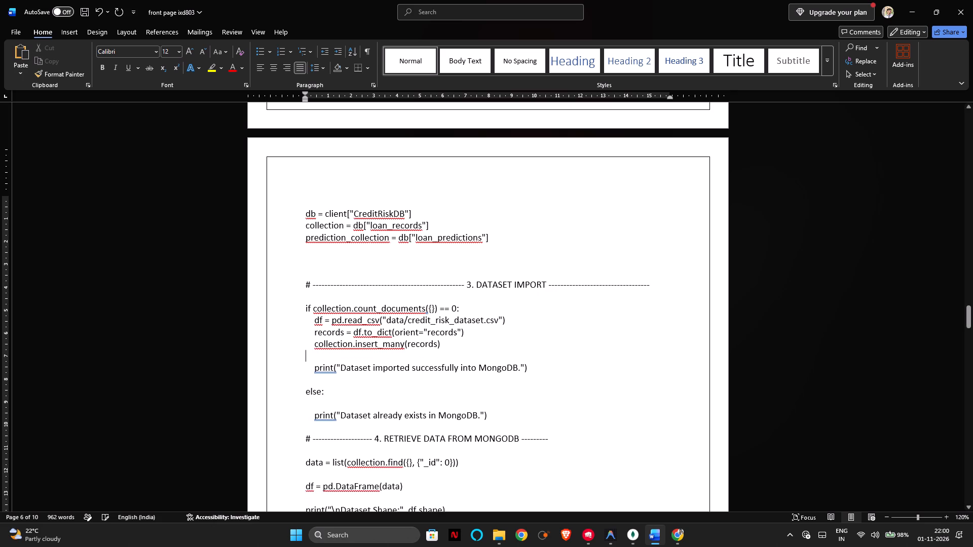
key("BackSpace")
left_click(383, 369)
key("BackSpace")
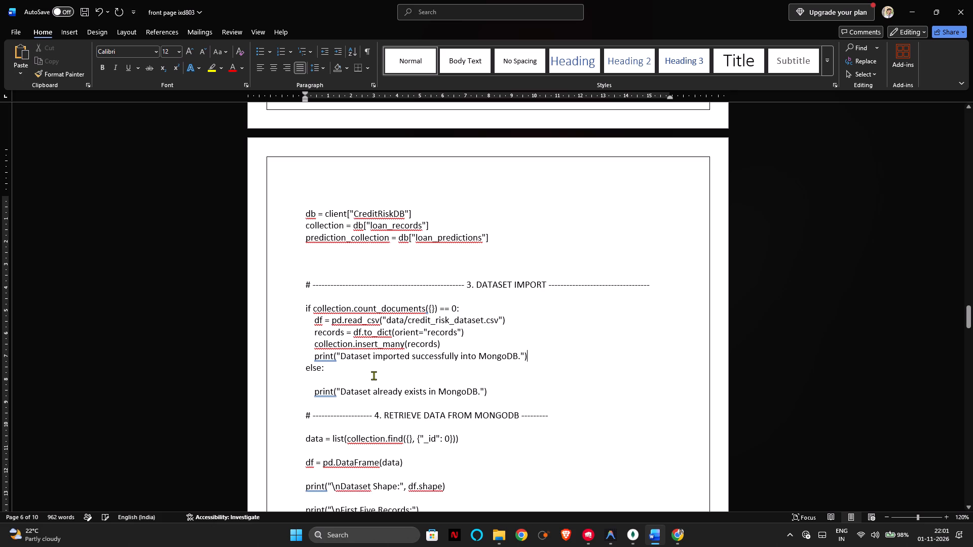
left_click(375, 375)
key("BackSpace")
left_click(554, 392)
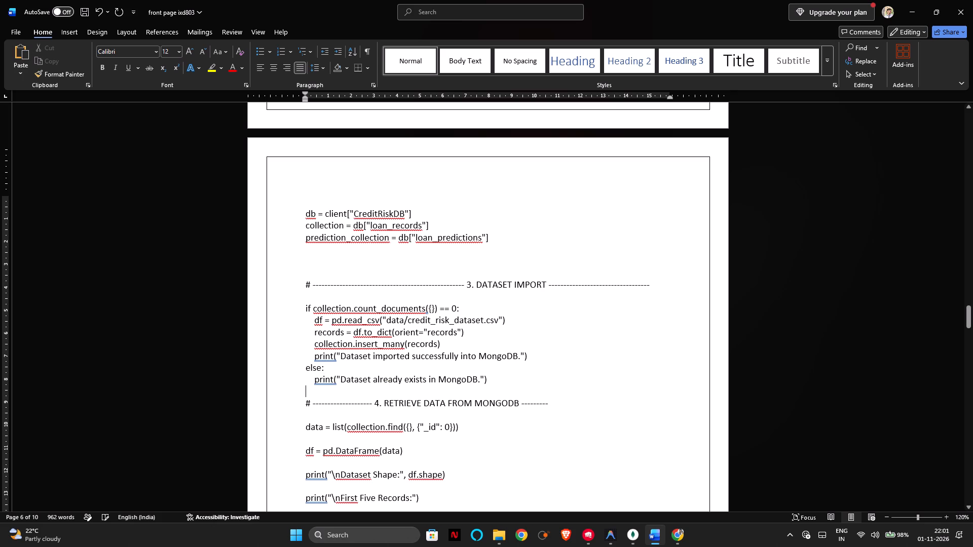
key("Return")
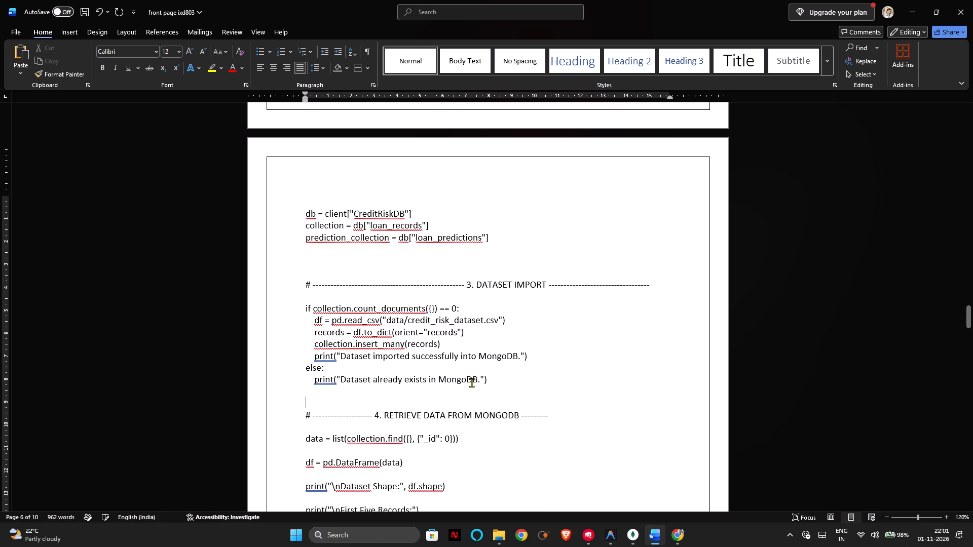
Insert a run of equals signs into the dashes before "4. RETRIEVE DATA FROM MONGODB" and one equals sign into the dashes after it.
left_click(356, 420)
key("equal")
key("equal")
key("equal")
key("equal")
key("equal")
key("equal")
key("equal")
key("equal")
key("equal")
key("equal")
key("equal")
key("equal")
key("equal")
key("equal")
key("equal")
key("equal")
key("equal")
key("equal")
key("equal")
left_click(618, 416)
key("equal")
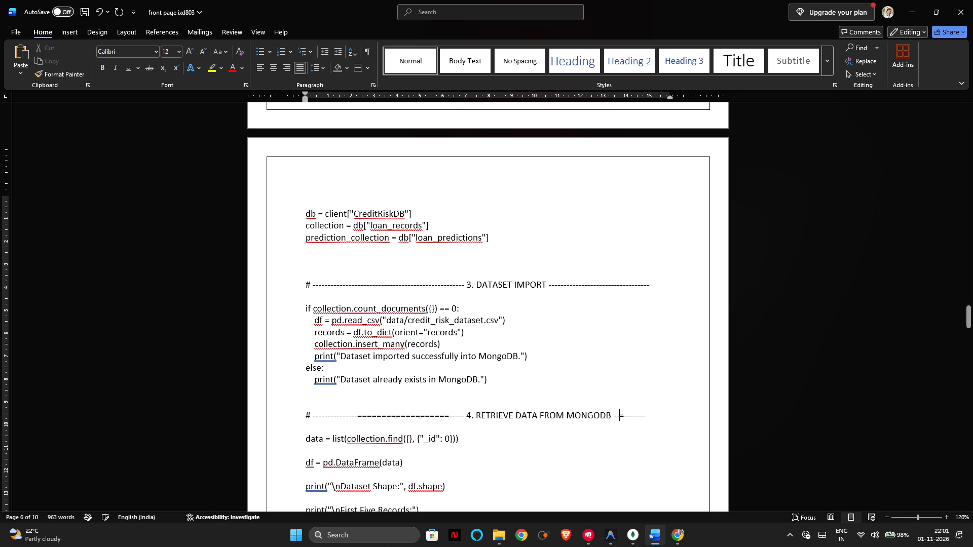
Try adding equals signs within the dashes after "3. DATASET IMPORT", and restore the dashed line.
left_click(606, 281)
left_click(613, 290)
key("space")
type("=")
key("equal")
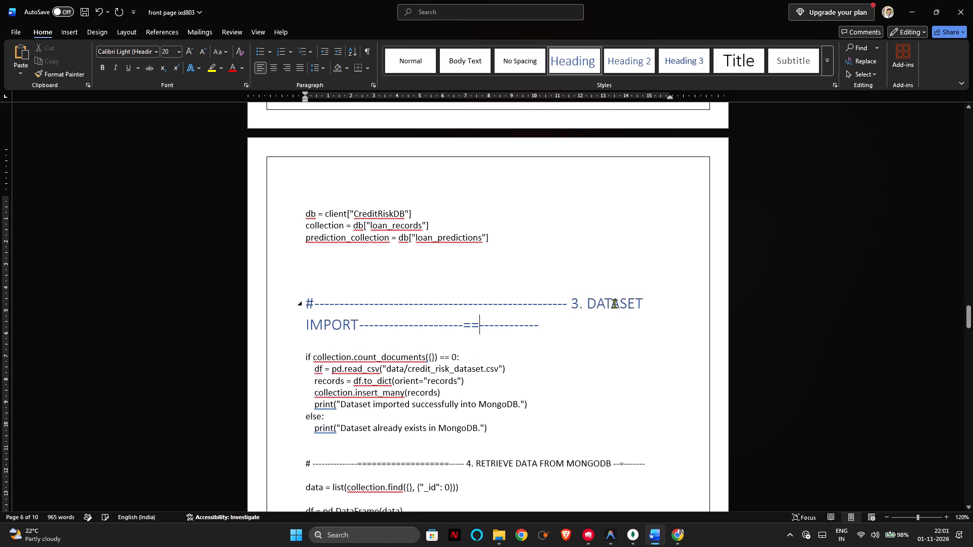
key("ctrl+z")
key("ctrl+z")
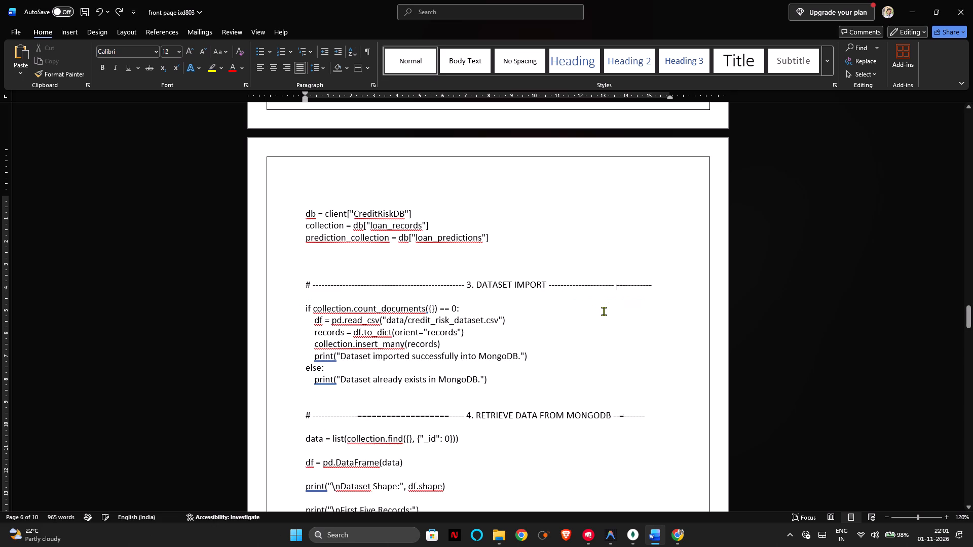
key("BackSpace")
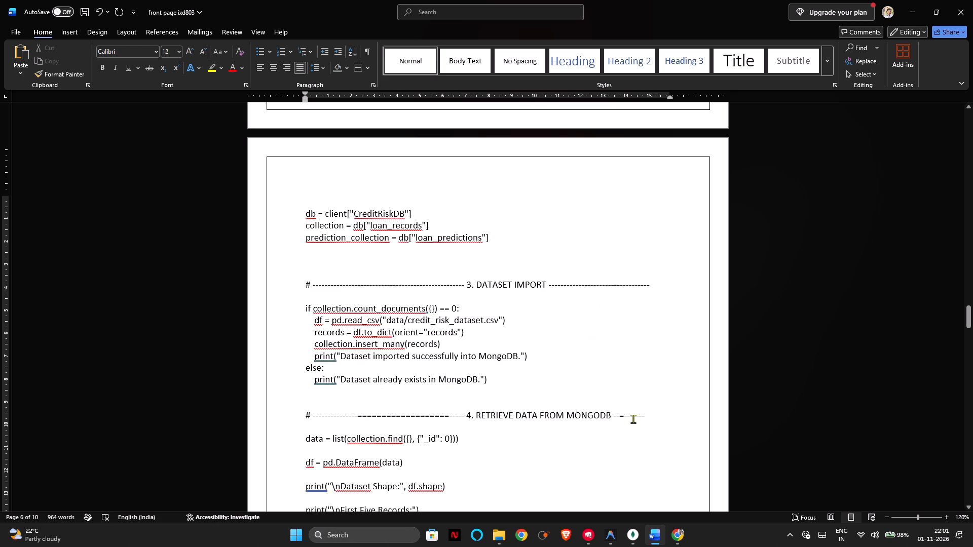
Replace the equals sign in the dashes after "4. RETRIEVE DATA FROM MONGODB" with four more dashes.
left_click(632, 419)
left_click(624, 415)
key("BackSpace")
key("minus")
key("minus")
key("minus")
key("minus")
Replace the run of equals signs before "4. RETRIEVE DATA FROM MONGODB" with dashes.
left_click_drag(449, 415, 363, 413)
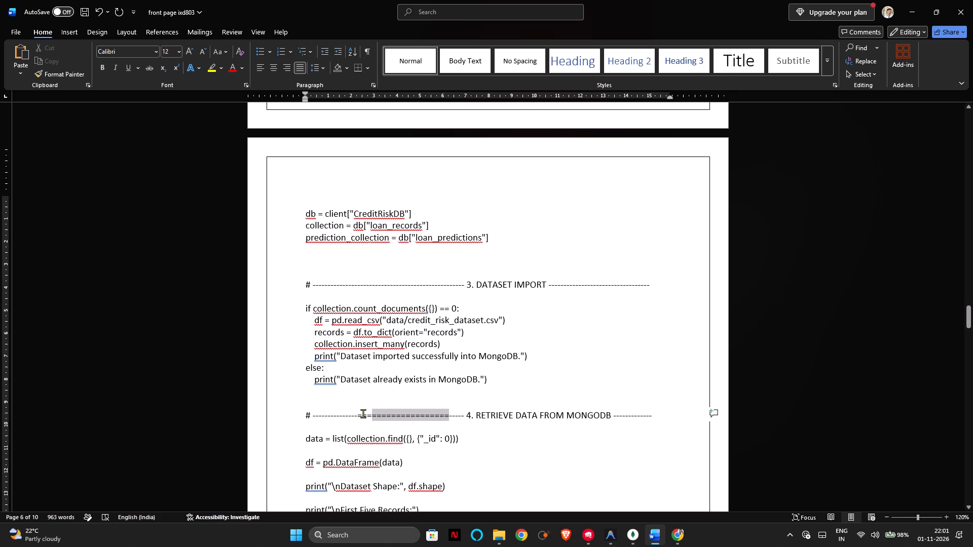
left_click_drag(363, 413, 355, 415)
key("minus")
key("minus")
key("minus")
key("minus")
key("minus")
key("minus")
key("minus")
key("minus")
key("minus")
key("minus")
key("minus")
key("minus")
key("minus")
key("minus")
key("minus")
key("minus")
key("minus")
key("minus")
key("minus")
key("minus")
key("minus")
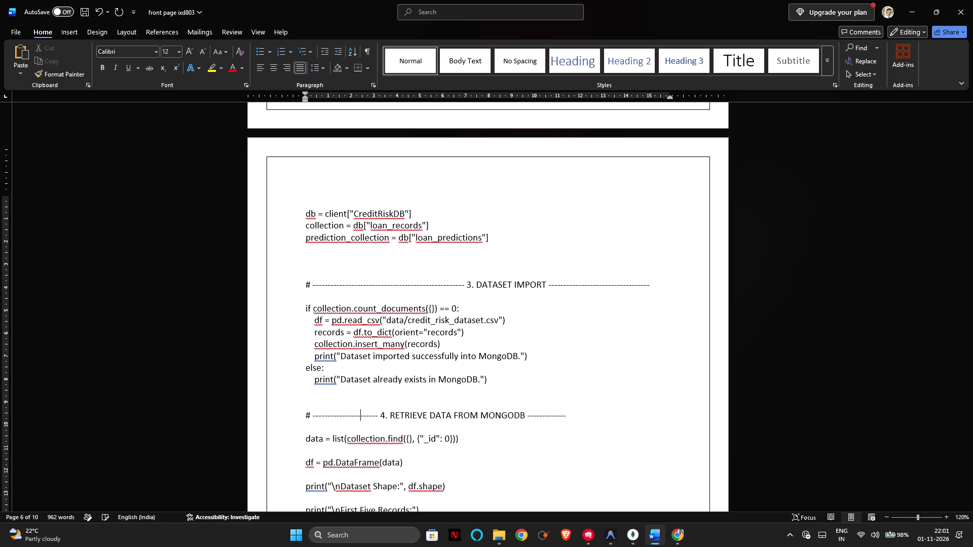
Delete the blank lines between the code lines of section 4, from data = list(...) down to print(df.head()).
left_click(390, 443)
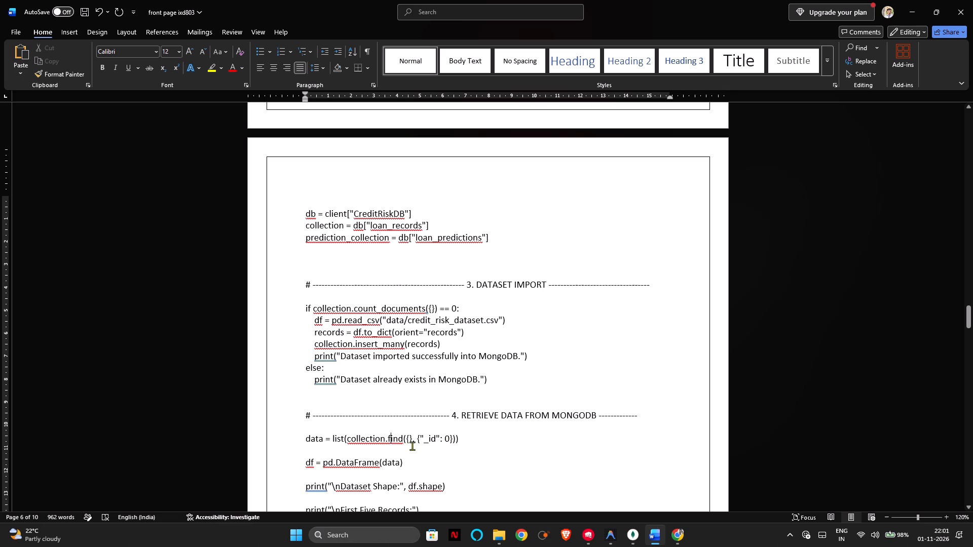
left_click(413, 446)
left_click(426, 450)
key("BackSpace")
left_click(391, 460)
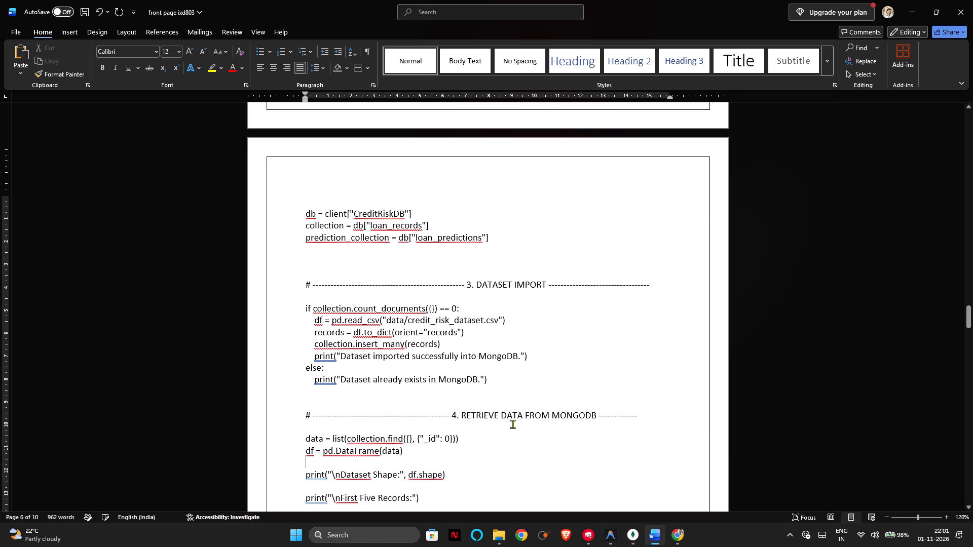
key("BackSpace")
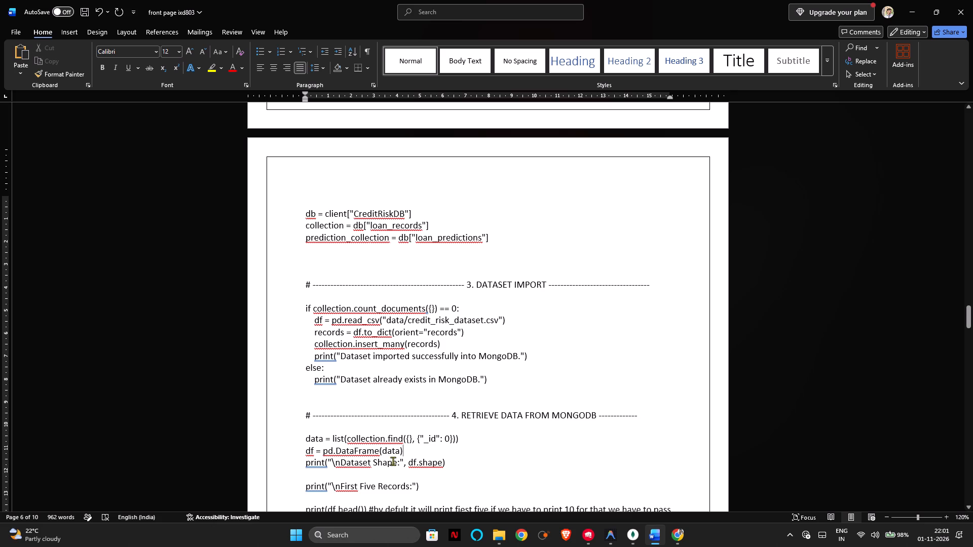
scroll(395, 446, "up", 1)
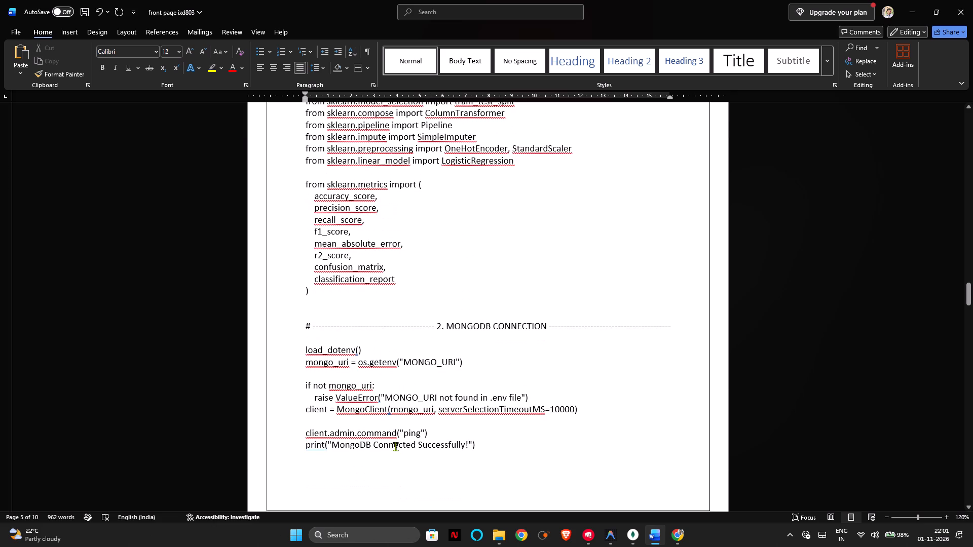
scroll(395, 446, "down", 2)
scroll(395, 446, "up", 1)
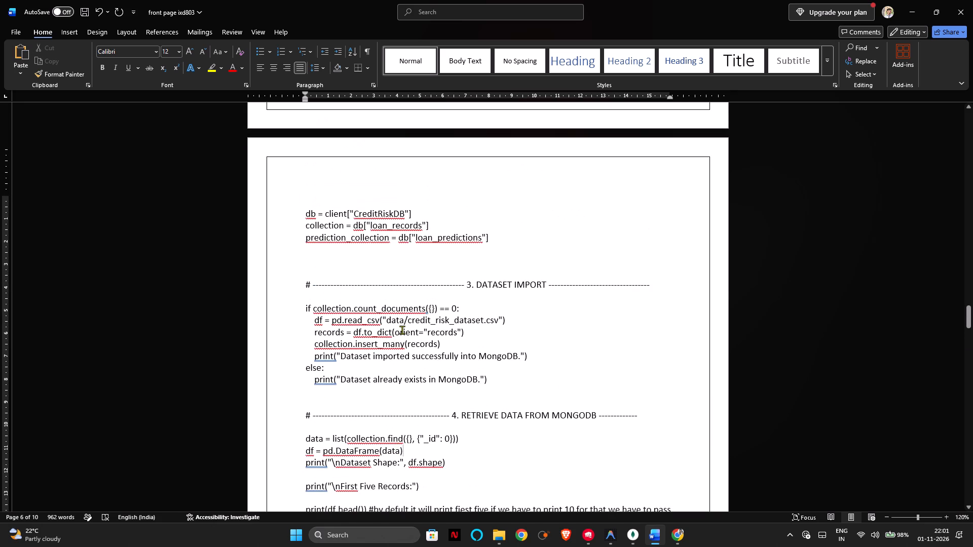
left_click(335, 479)
key("BackSpace")
left_click(384, 489)
key("BackSpace")
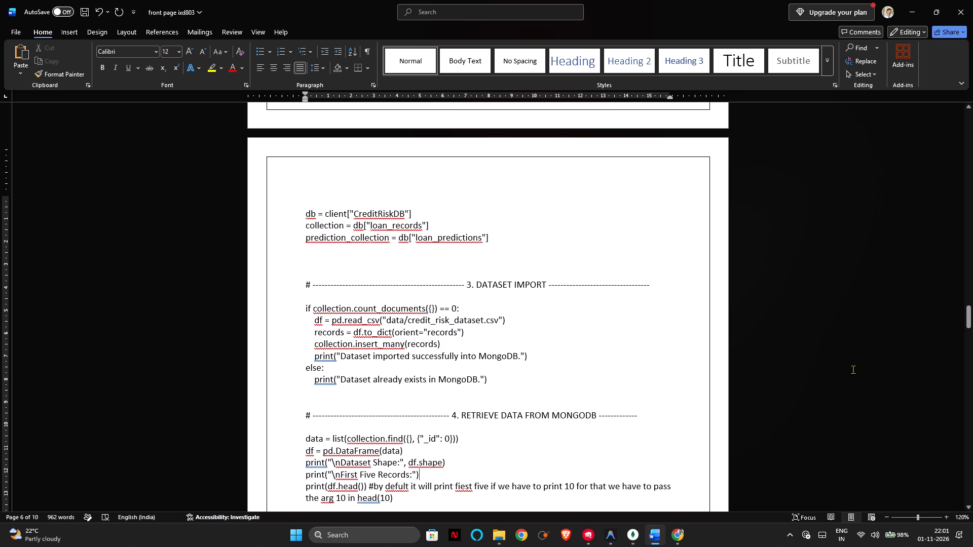
Add two blank lines above the "5. DATA PREPROCESSING" comment.
left_click_drag(971, 317, 972, 331)
left_click(442, 320)
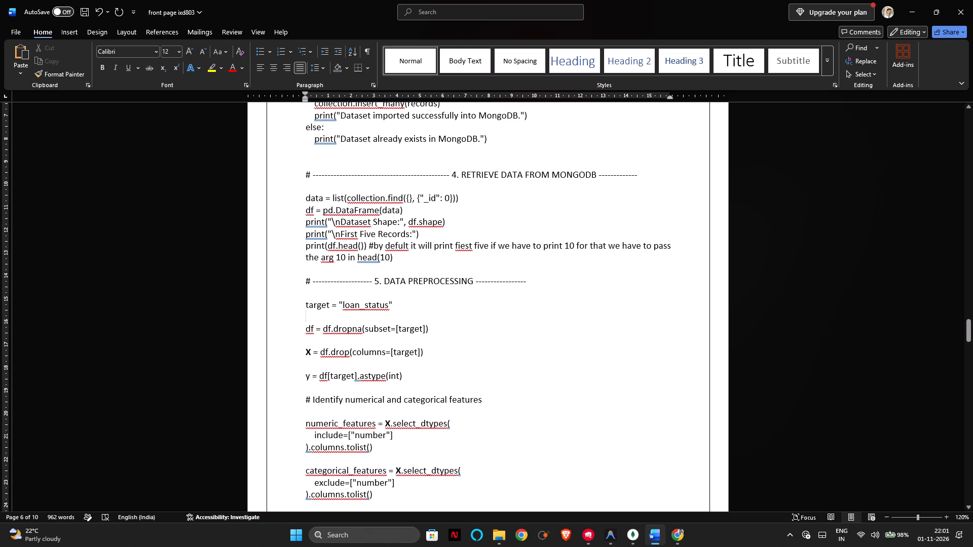
left_click(362, 283)
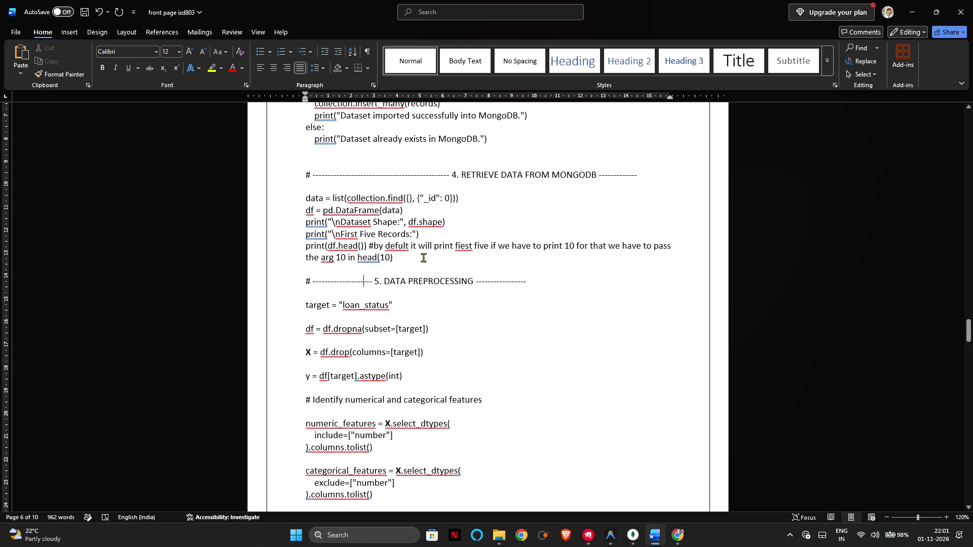
left_click(423, 257)
key("Return")
key("Return")
Lengthen the dashed lines before and after "5. DATA PREPROCESSING" so the comment spans nearly the full text width.
left_click(358, 307)
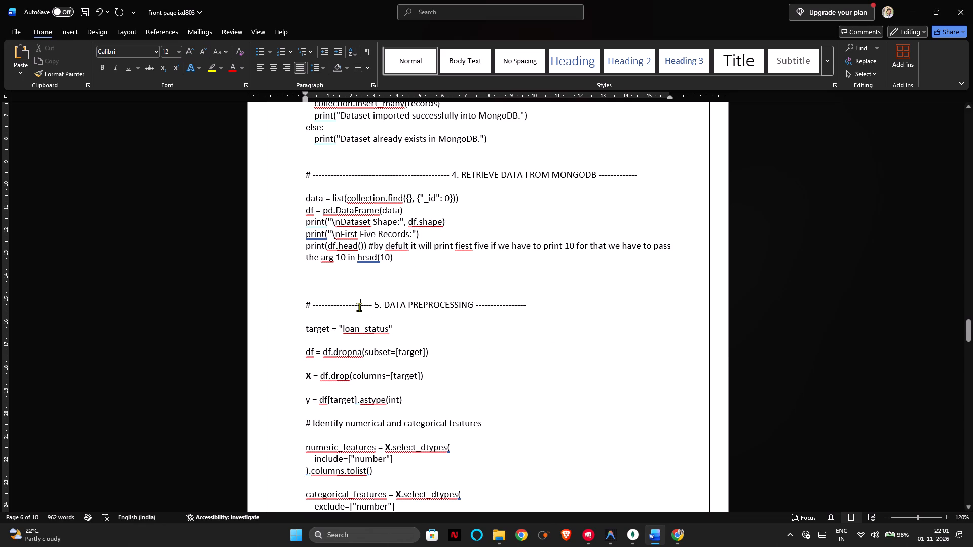
key("minus")
key("minus")
key("minus")
key("minus")
key("minus")
key("minus")
key("minus")
key("minus")
key("minus")
key("minus")
key("minus")
key("minus")
key("minus")
key("minus")
key("minus")
key("minus")
key("minus")
key("minus")
key("minus")
key("minus")
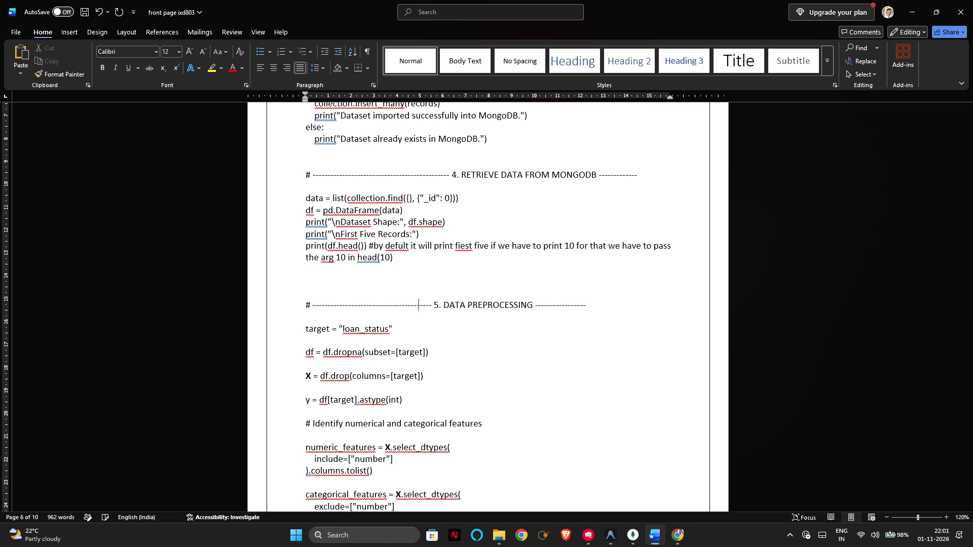
left_click(575, 306)
key("minus")
key("minus")
key("minus")
key("minus")
key("minus")
key("minus")
key("minus")
key("minus")
key("minus")
key("minus")
key("minus")
key("minus")
key("minus")
key("minus")
key("minus")
key("minus")
key("minus")
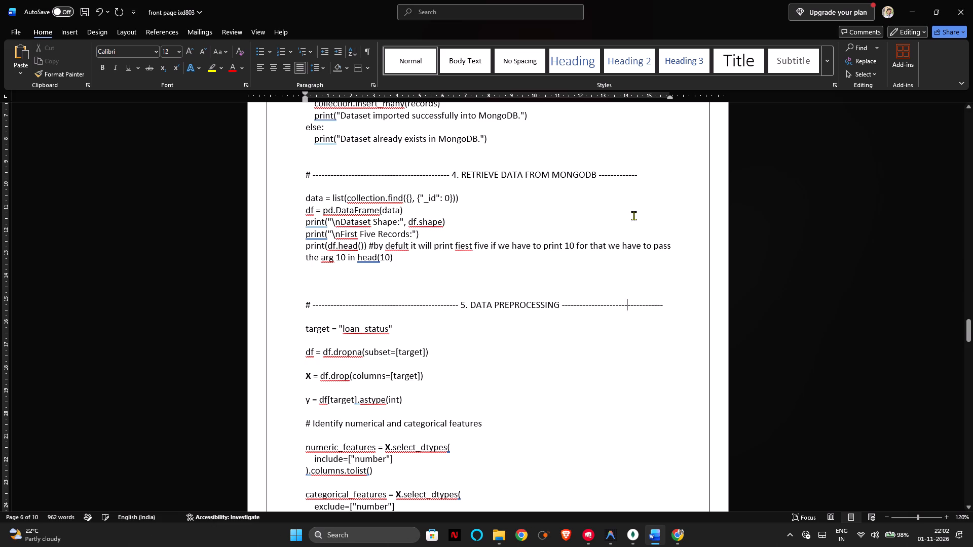
Add eight dashes to the dashed line after "4. RETRIEVE DATA FROM MONGODB".
left_click(624, 172)
key("minus")
key("minus")
key("minus")
key("minus")
key("minus")
key("minus")
key("minus")
key("minus")
Delete the blank line between target = "loan_status" and the df.dropna line in section 5.
left_click(362, 341)
key("BackSpace")
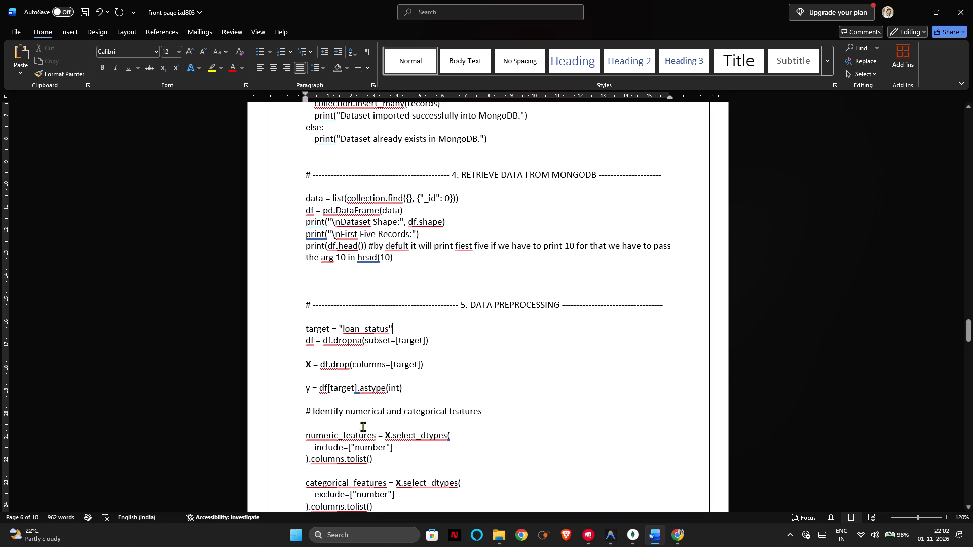
Extend the hash mark before "Identify numerical and categorical features" to ######.
left_click(311, 411)
type("####")
key("shift+numbersign")
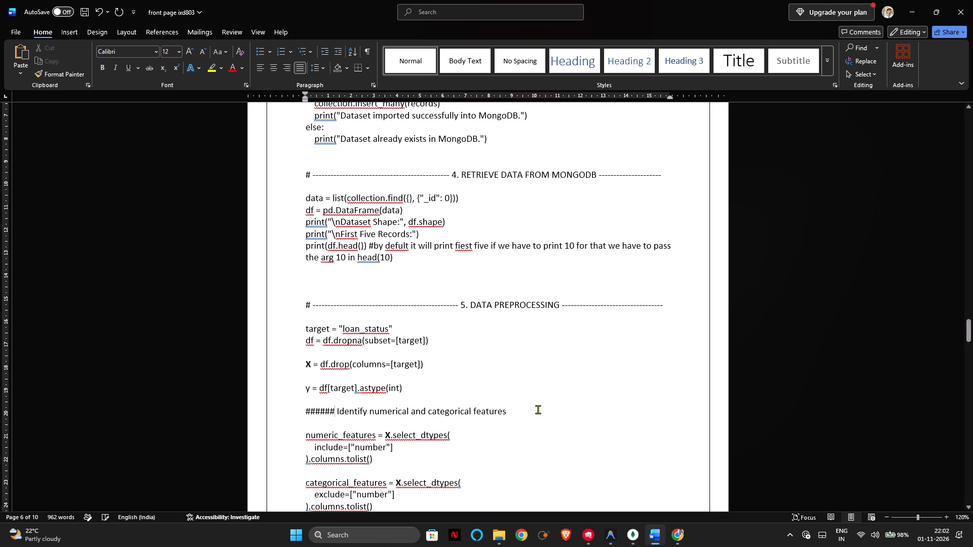
Extend the hash mark before the "Numerical preprocessing" comment to #######.
left_click_drag(970, 332, 970, 340)
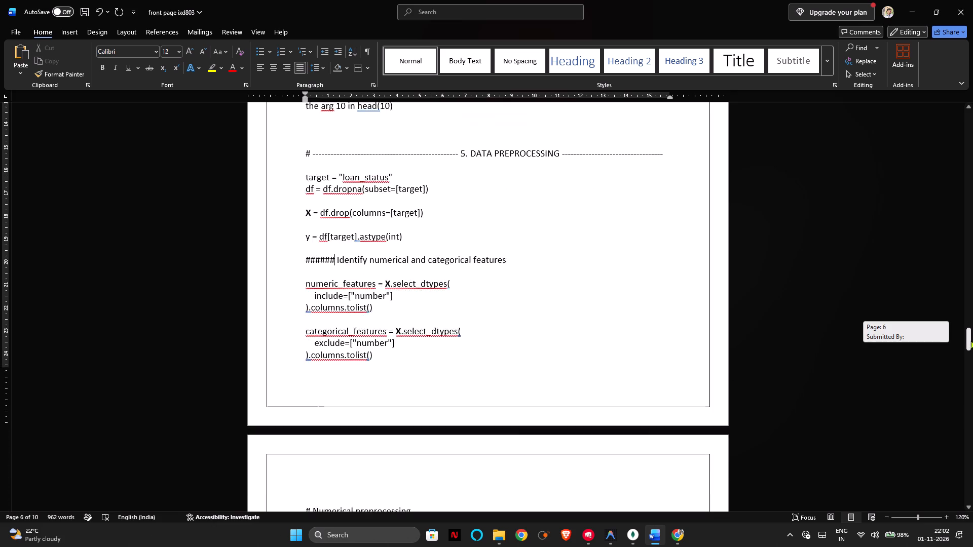
left_click_drag(970, 340, 972, 359)
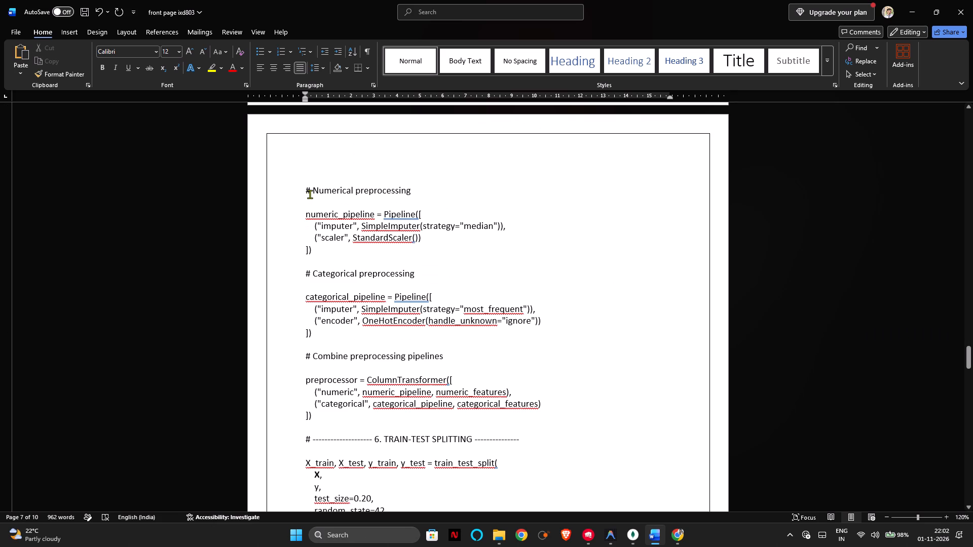
left_click(311, 193)
type("###")
key("shift+numbersign")
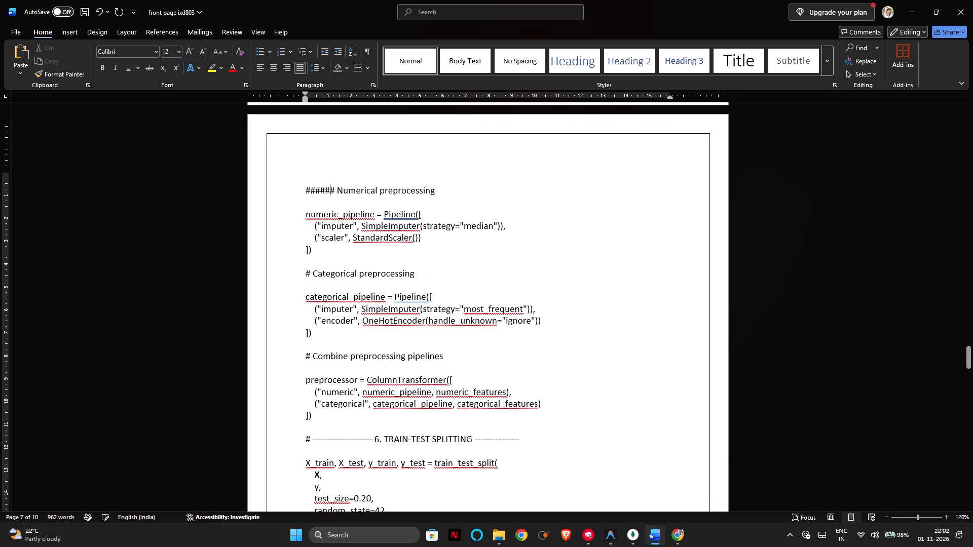
key("shift+numbersign")
key("shift+numbersign")
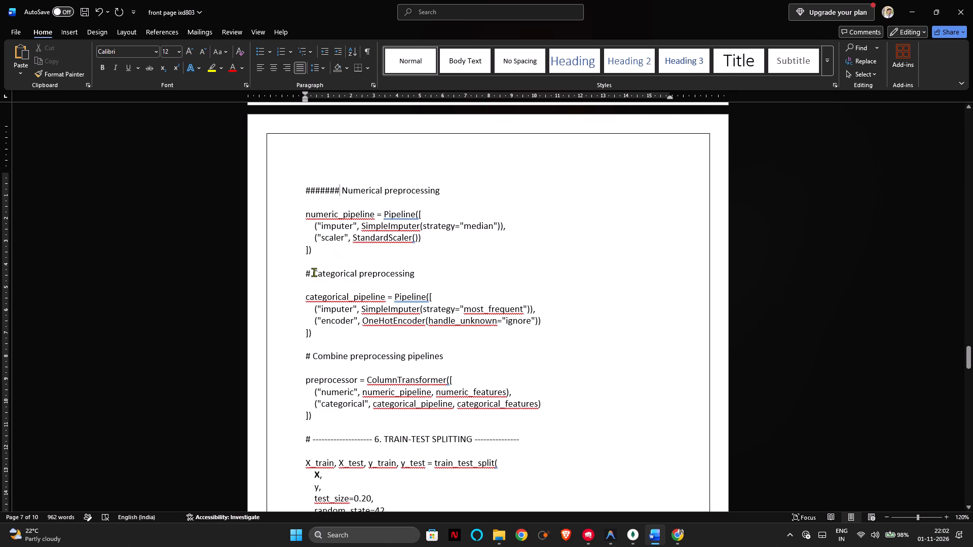
Extend the hash mark before the "Categorical preprocessing" comment to ######.
left_click(314, 272)
key("Left")
type("#####")
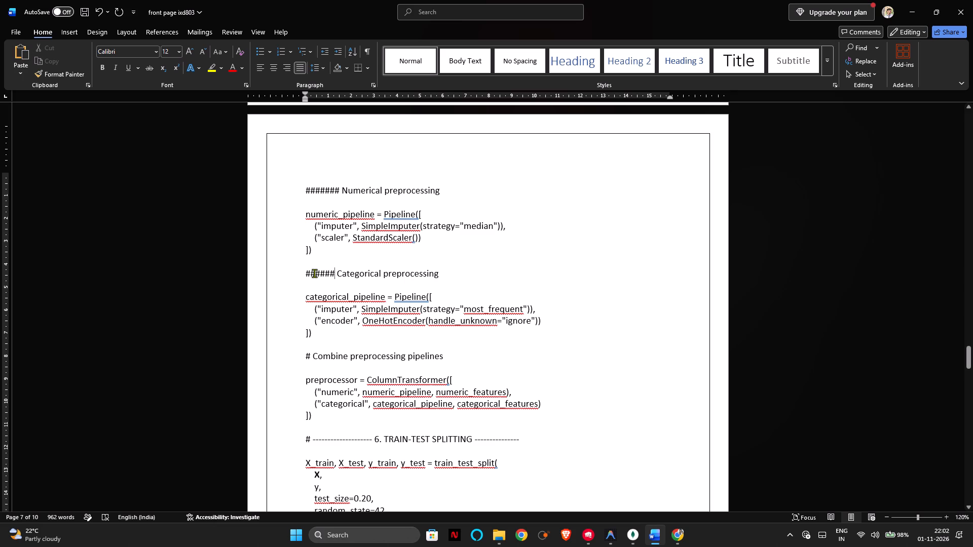
Extend the hash mark before "Combine preprocessing pipelines" to #####, undoing the automatic heading formatting to keep it as plain text.
left_click(314, 356)
key("BackSpace")
type("####")
key("space")
key("space")
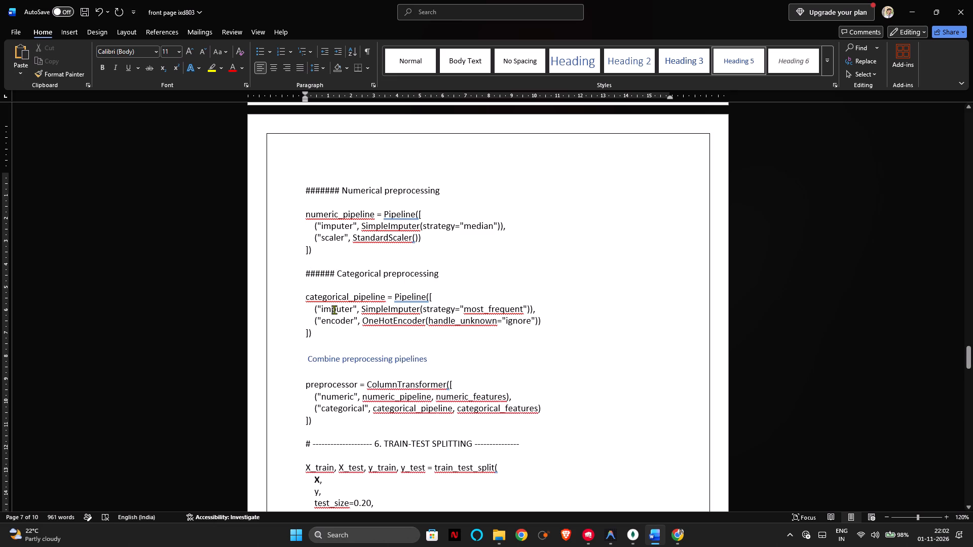
key("ctrl+z")
key("ctrl+z")
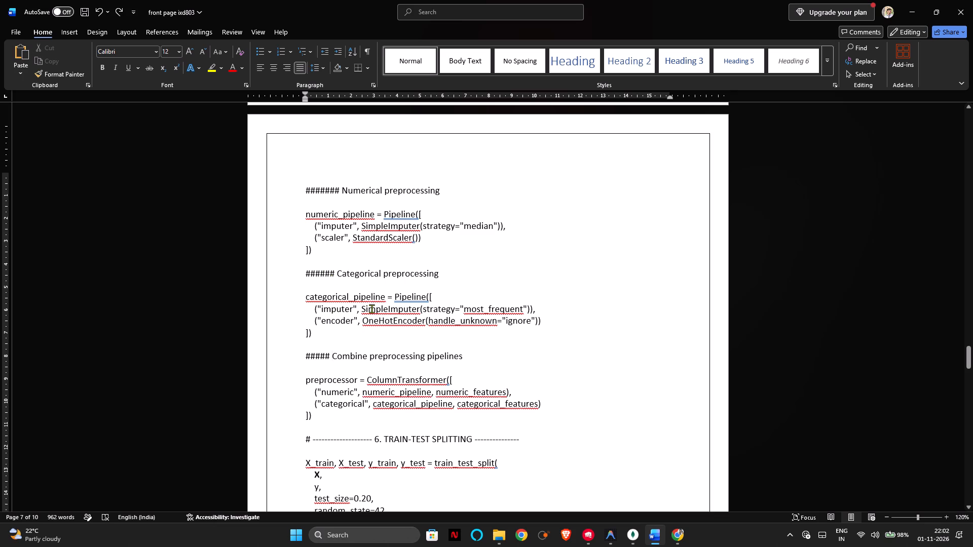
Lengthen the dashed lines before and after the "6. TRAIN-TEST SPLITTING" comment with additional dashes.
scroll(342, 405, "down", 1)
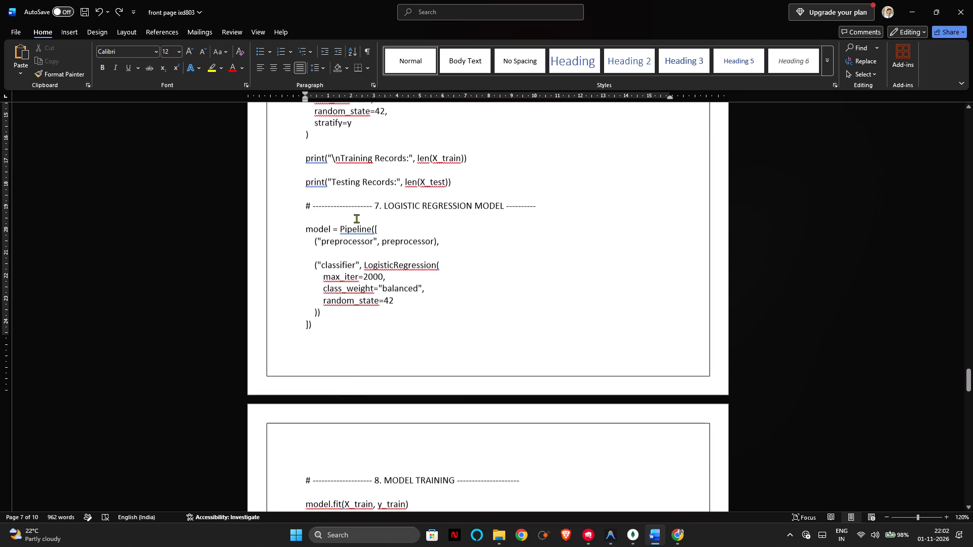
scroll(370, 308, "up", 1)
left_click(356, 435)
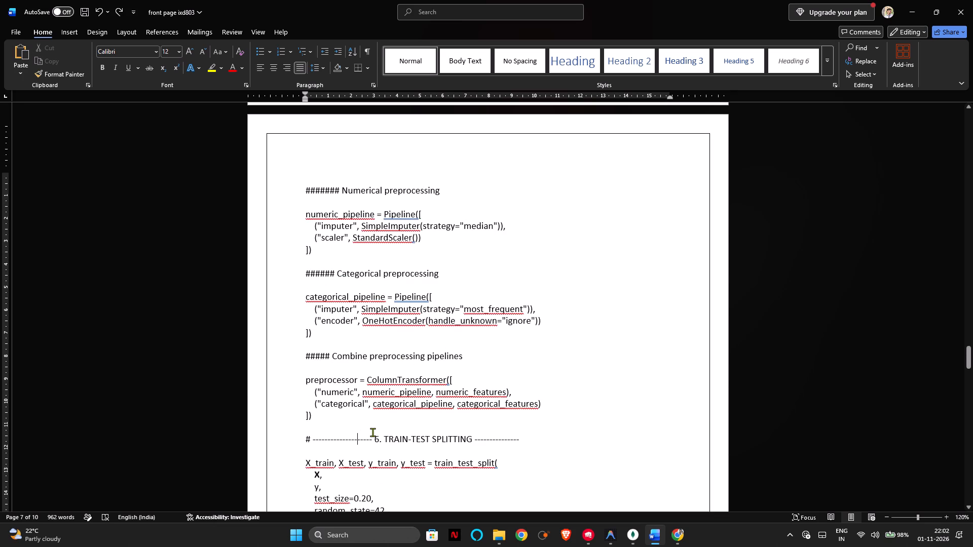
key("minus")
key("minus")
key("minus")
key("minus")
key("minus")
key("minus")
key("minus")
key("minus")
key("minus")
key("minus")
key("minus")
key("minus")
key("minus")
key("minus")
key("minus")
key("minus")
key("minus")
key("minus")
key("minus")
key("minus")
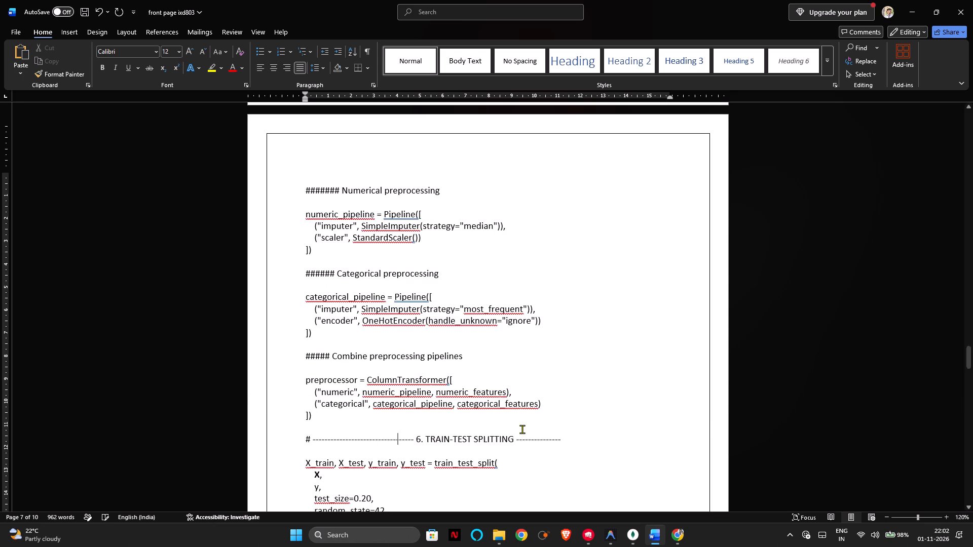
left_click(546, 438)
key("minus")
key("minus")
key("minus")
key("minus")
key("minus")
key("minus")
key("minus")
key("minus")
key("minus")
key("minus")
key("minus")
key("minus")
key("minus")
key("minus")
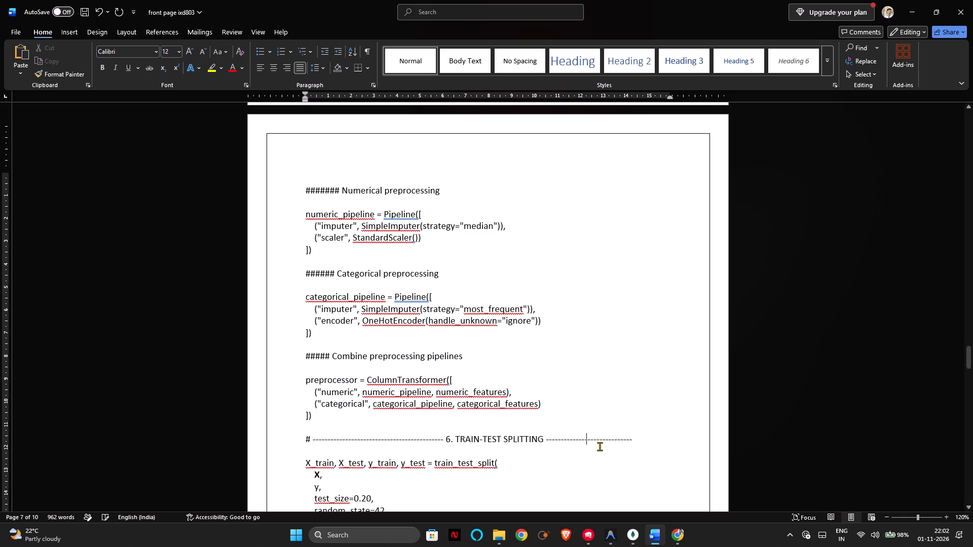
key("minus")
key("minus")
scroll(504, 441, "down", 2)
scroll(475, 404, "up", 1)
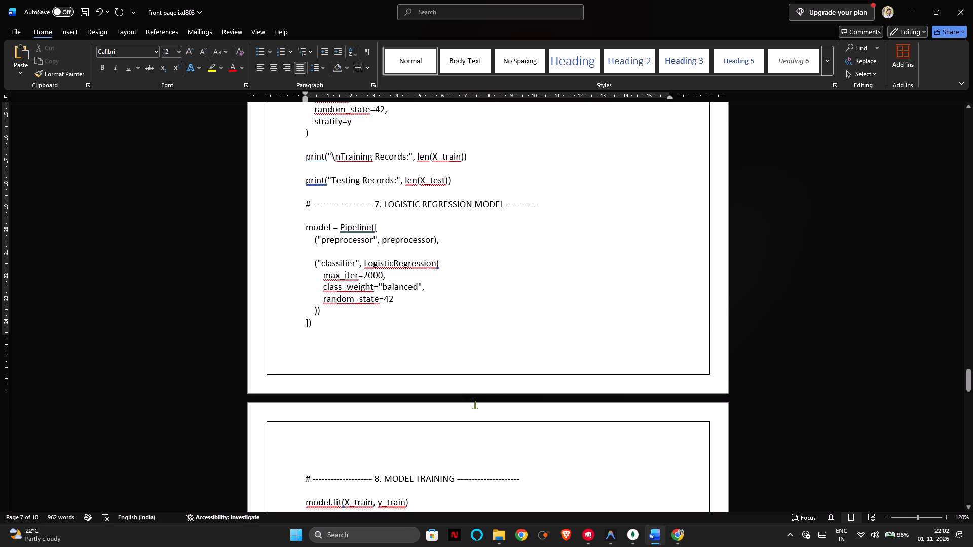
Lengthen the dashed line before the "7. LOGISTIC REGRESSION MODEL" comment, trimming a few surplus dashes.
left_click_drag(972, 378, 972, 368)
left_click(356, 387)
key("minus")
key("minus")
key("minus")
key("minus")
key("minus")
key("minus")
key("minus")
key("minus")
key("minus")
key("minus")
key("minus")
key("minus")
key("minus")
key("minus")
key("minus")
key("minus")
key("minus")
key("minus")
key("minus")
key("minus")
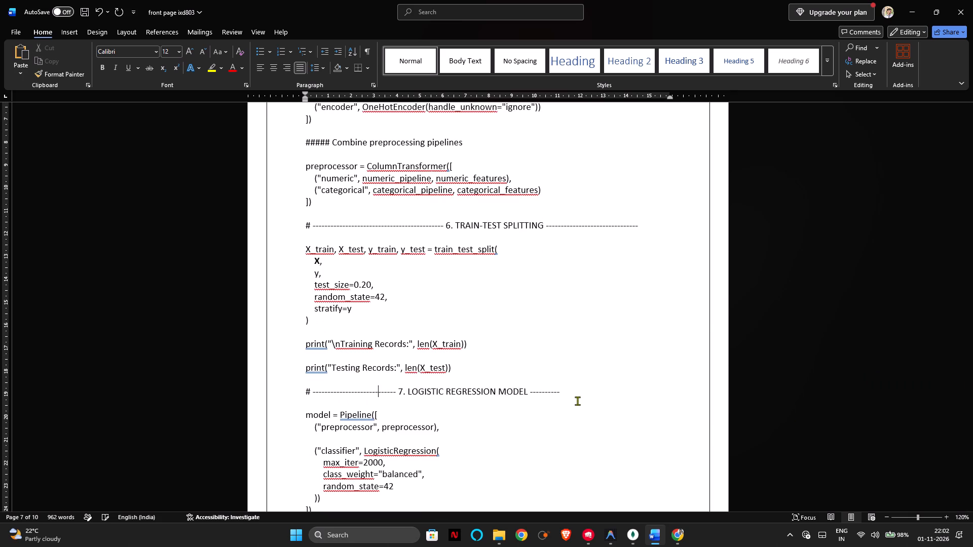
left_click(592, 393)
left_click(437, 388)
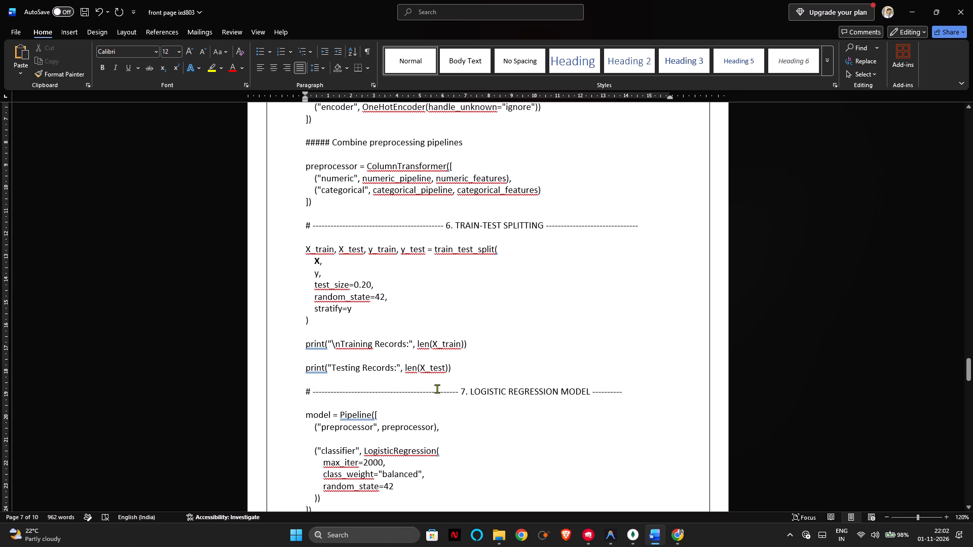
key("BackSpace")
key("BackSpace")
key("BackSpace")
key("BackSpace")
key("BackSpace")
key("BackSpace")
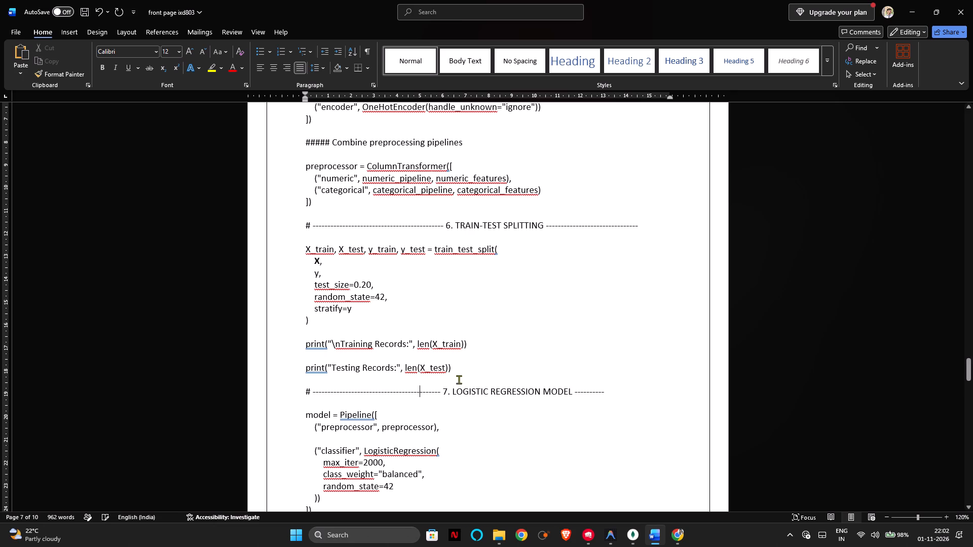
Lengthen the dashed line after the "7. LOGISTIC REGRESSION MODEL" comment with additional dashes.
left_click(593, 393)
key("minus")
key("minus")
key("minus")
key("minus")
key("minus")
key("minus")
key("minus")
key("minus")
key("minus")
key("minus")
Extend the trailing dashes of the "6. TRAIN-TEST SPLITTING" and "7. LOGISTIC REGRESSION MODEL" comments so both lines end at about the same point.
left_click(615, 232)
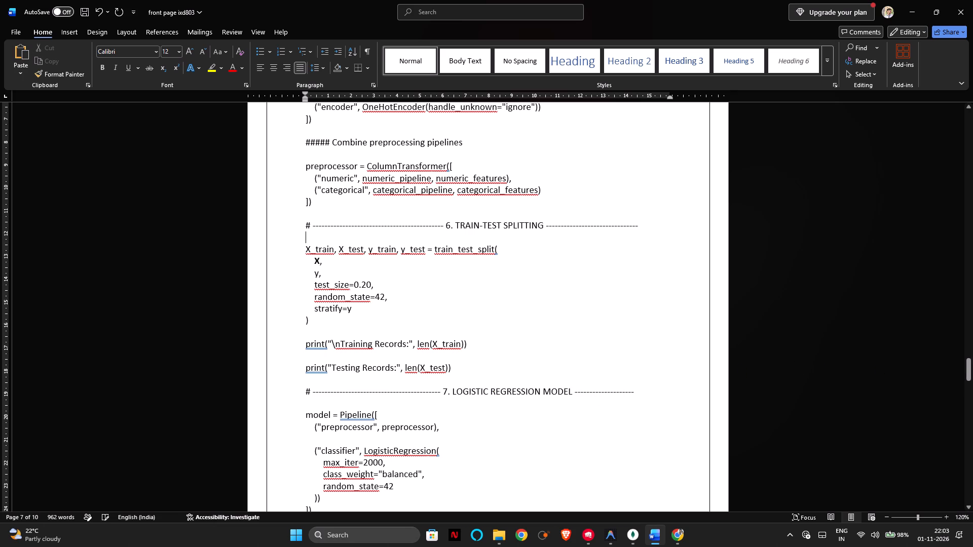
left_click(625, 226)
key("minus")
key("minus")
key("minus")
left_click(610, 389)
key("minus")
key("minus")
key("minus")
key("minus")
key("minus")
key("minus")
key("minus")
left_click(647, 226)
key("minus")
key("minus")
Lengthen the dashed line before the "8. MODEL TRAINING" comment with additional dashes.
left_click_drag(972, 369, 972, 383)
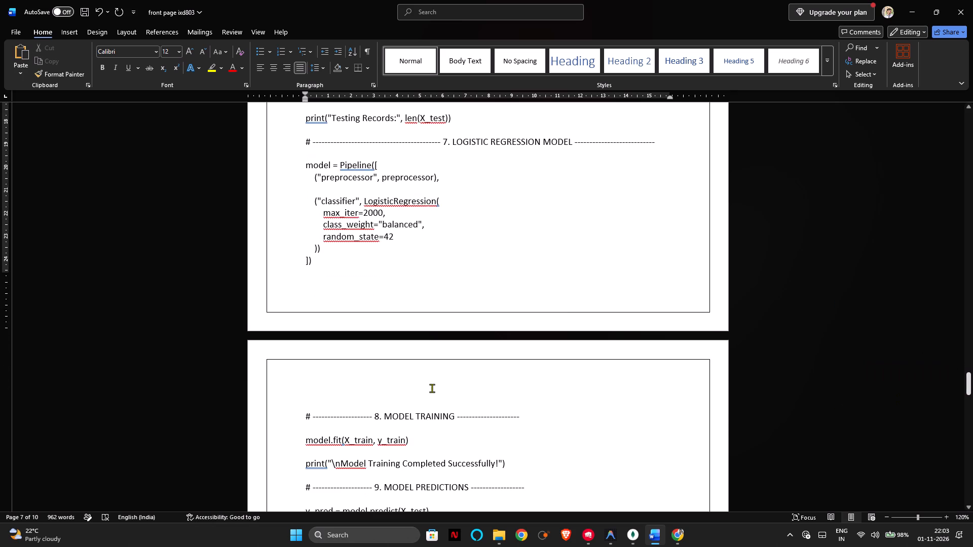
left_click(353, 414)
key("minus")
key("minus")
key("minus")
key("minus")
key("minus")
key("minus")
key("minus")
key("minus")
key("minus")
key("minus")
key("minus")
key("minus")
key("minus")
key("minus")
key("minus")
key("minus")
key("minus")
key("minus")
key("minus")
key("minus")
key("minus")
key("minus")
key("minus")
key("minus")
key("minus")
key("minus")
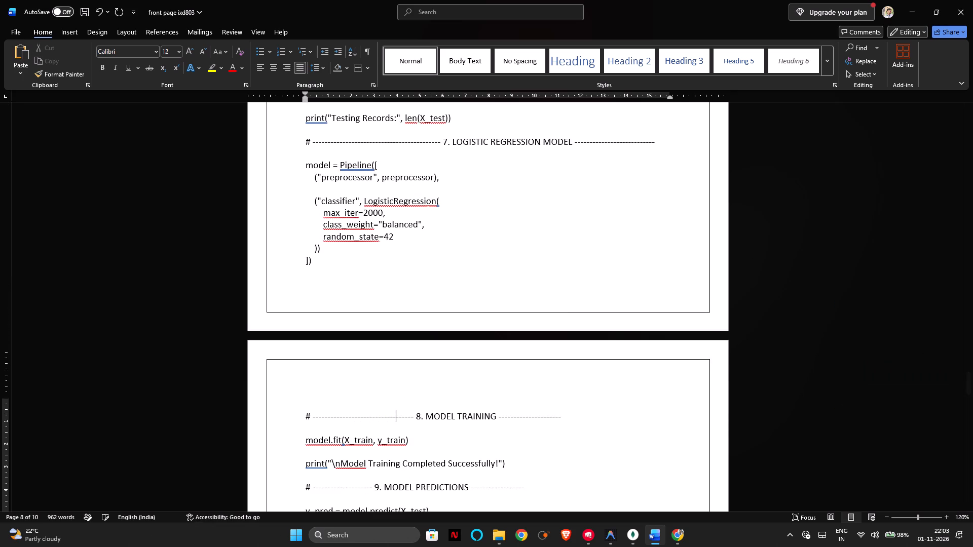
Lengthen the dashed line after the "8. MODEL TRAINING" comment with additional dashes.
left_click(571, 412)
key("minus")
key("minus")
key("minus")
key("minus")
key("minus")
key("minus")
key("minus")
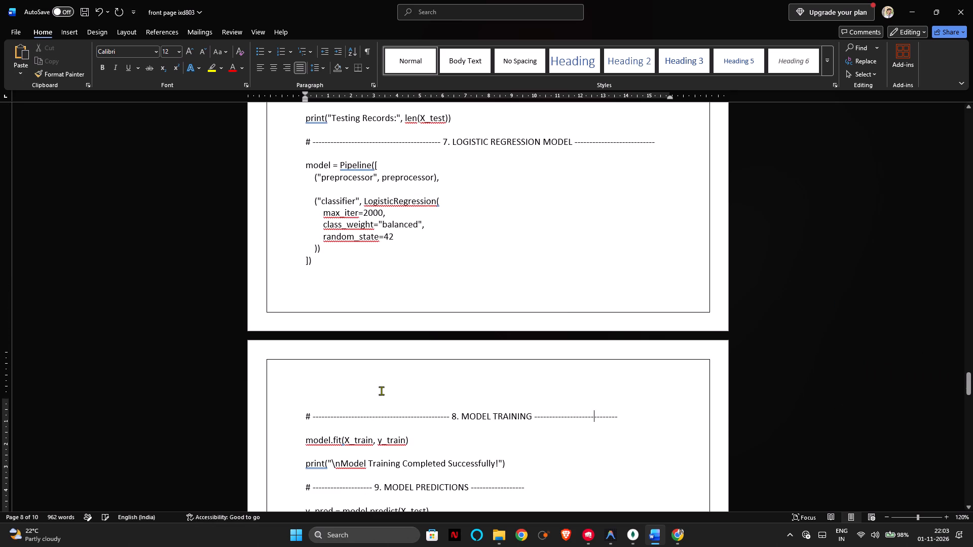
Add more dashes before the "8. MODEL TRAINING" comment, removing any stray characters entered.
left_click(411, 409)
key("minus")
key("BackSpace")
left_click(427, 417)
key("0")
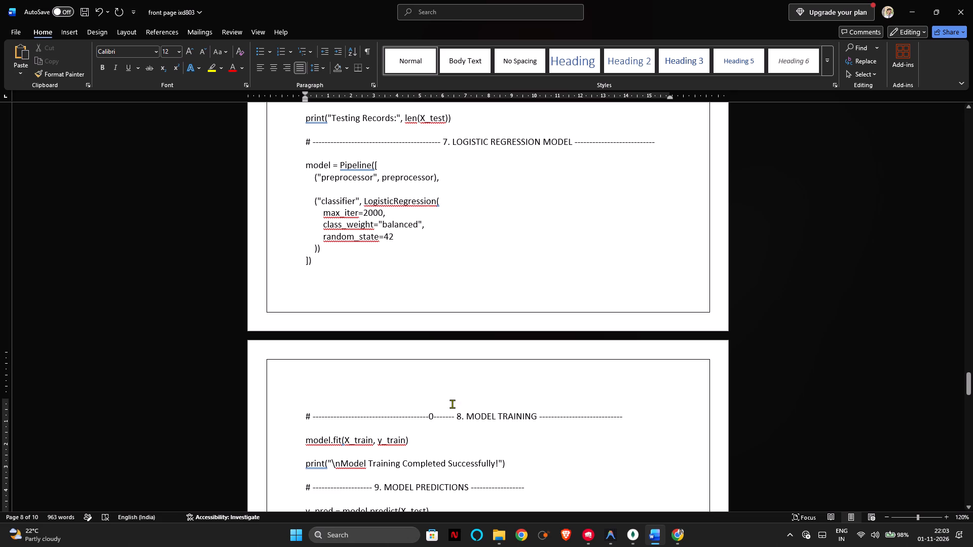
key("BackSpace")
key("minus")
key("minus")
key("minus")
key("minus")
key("minus")
key("minus")
key("minus")
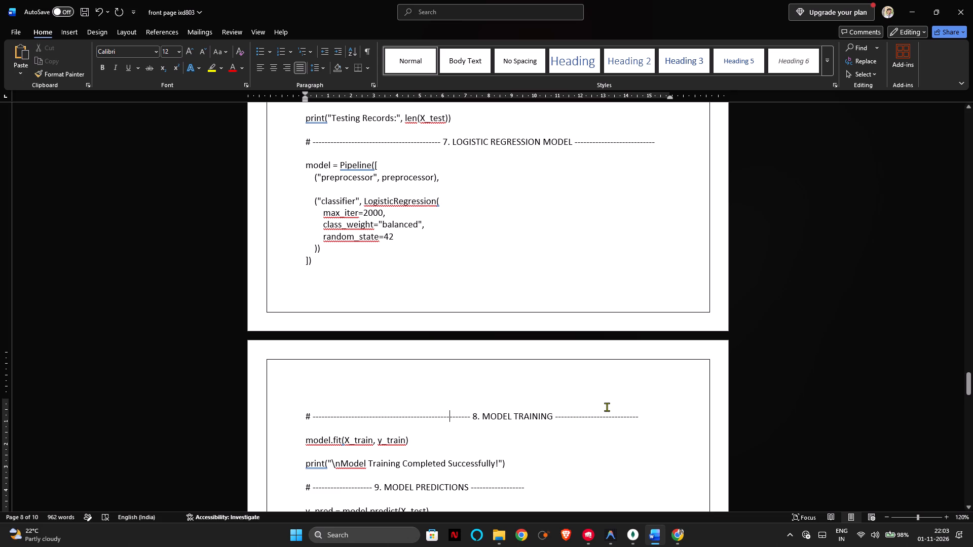
Remove the blank line between the model.fit(X_train, y_train) call and the training-completed print statement.
left_click(405, 447)
key("BackSpace")
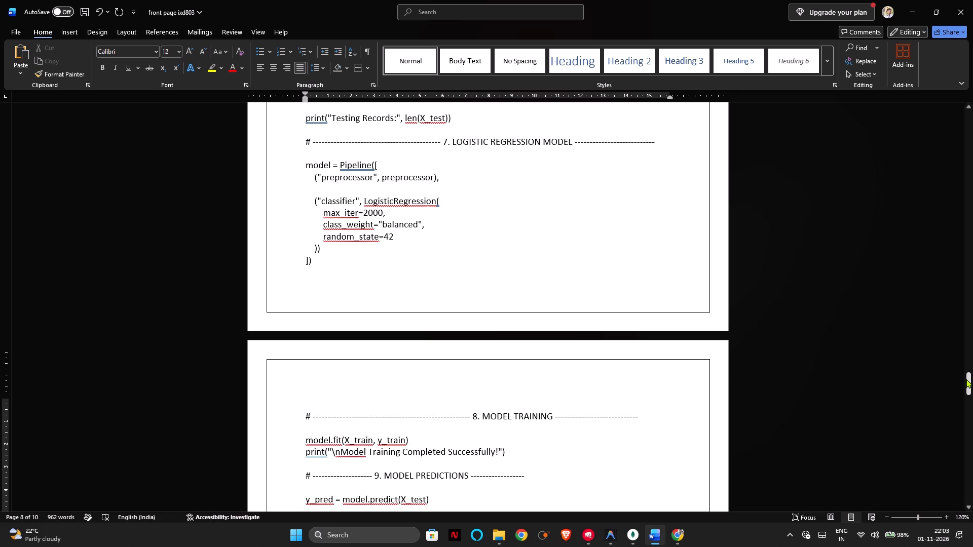
Lengthen the dashed line before the "9. MODEL PREDICTIONS" comment with additional dashes, removing mistyped equals signs.
left_click_drag(966, 379, 972, 388)
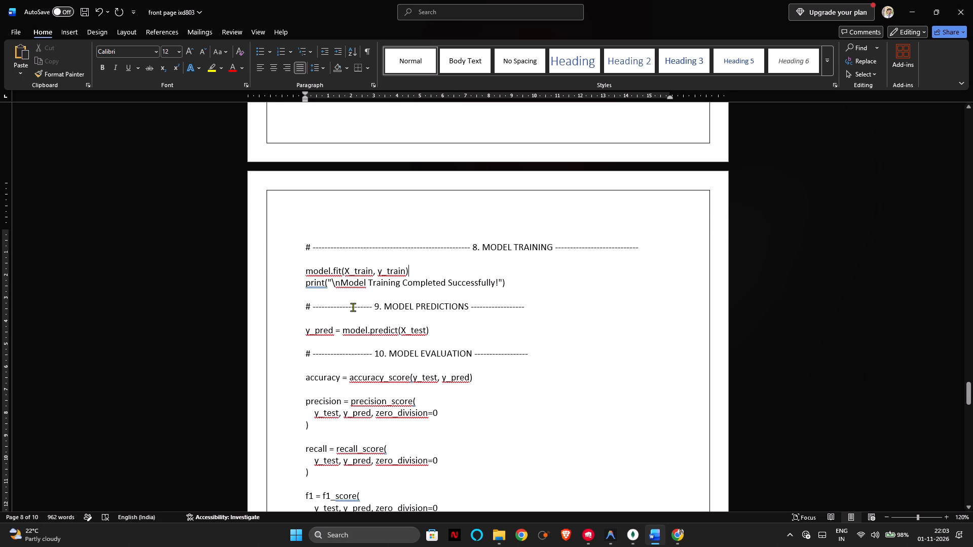
left_click(353, 307)
key("equal")
key("equal")
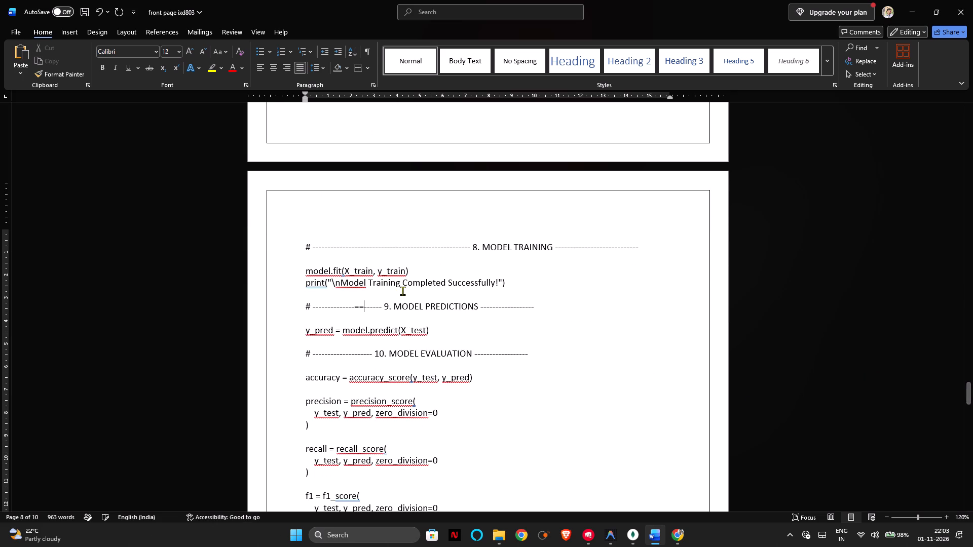
key("BackSpace")
key("BackSpace")
key("minus")
key("minus")
key("minus")
key("minus")
key("minus")
key("minus")
key("minus")
key("minus")
key("minus")
key("minus")
key("minus")
key("minus")
key("minus")
key("minus")
key("minus")
key("minus")
key("minus")
key("minus")
key("minus")
key("minus")
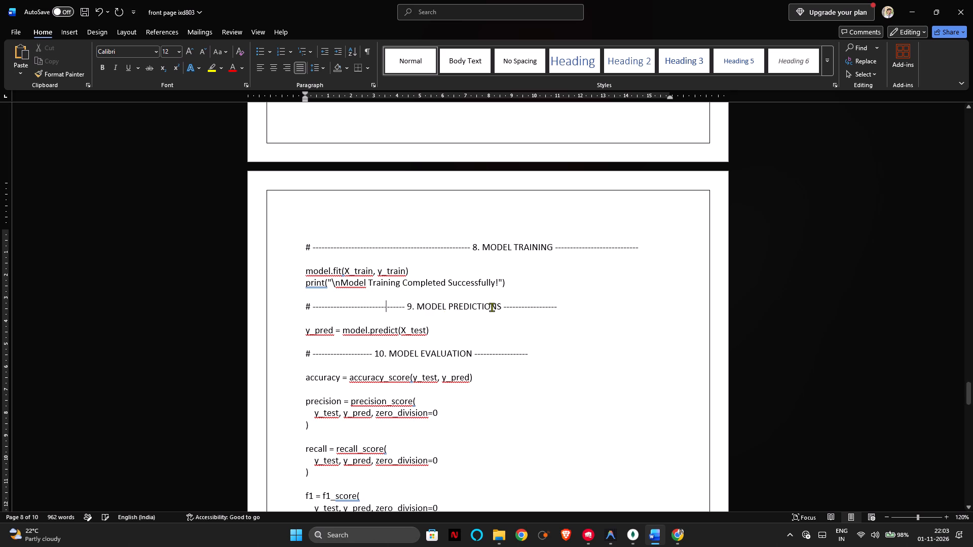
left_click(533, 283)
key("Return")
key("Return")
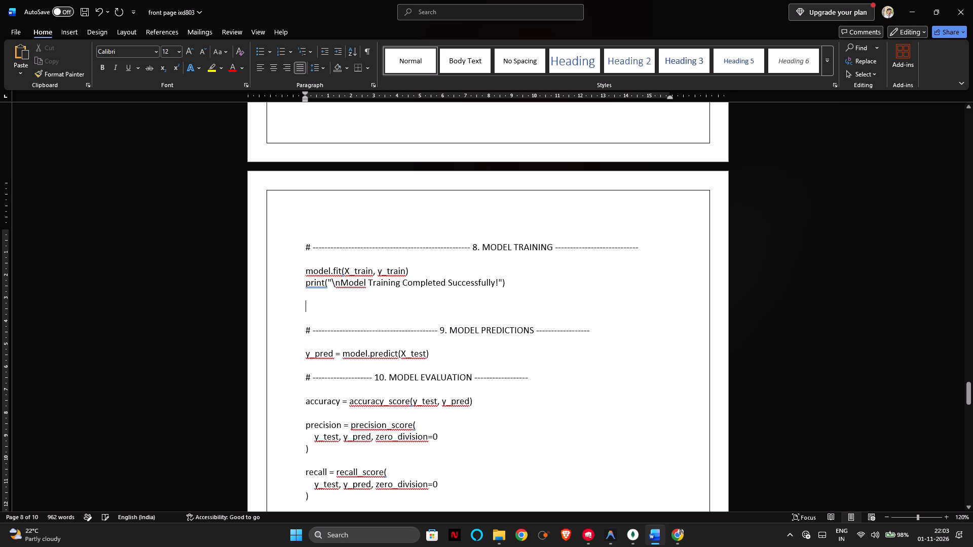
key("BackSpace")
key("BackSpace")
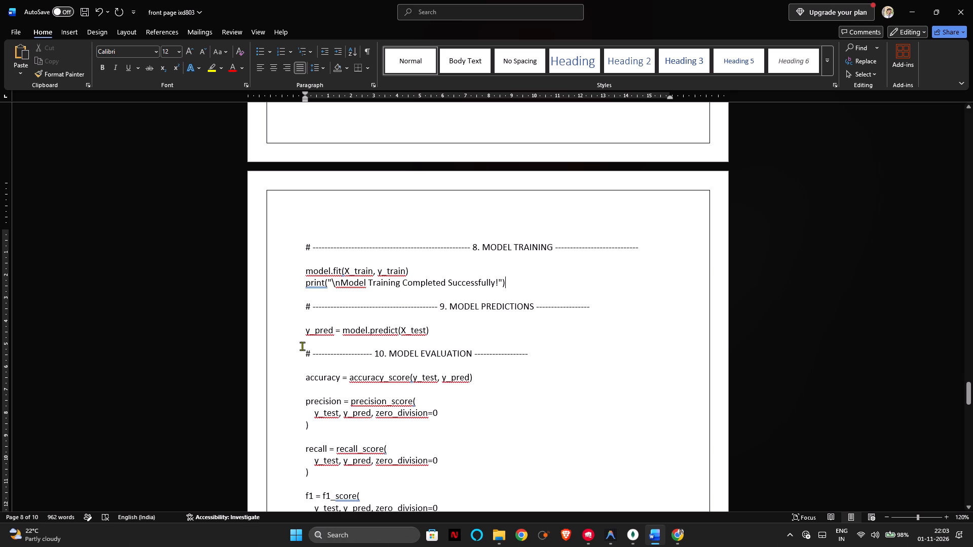
Lengthen the dashed line before the "10. MODEL EVALUATION" comment with additional dashes.
left_click(352, 353)
key("minus")
key("minus")
key("minus")
key("minus")
key("minus")
key("minus")
key("minus")
key("minus")
key("minus")
key("minus")
key("minus")
key("minus")
key("minus")
key("minus")
key("minus")
key("minus")
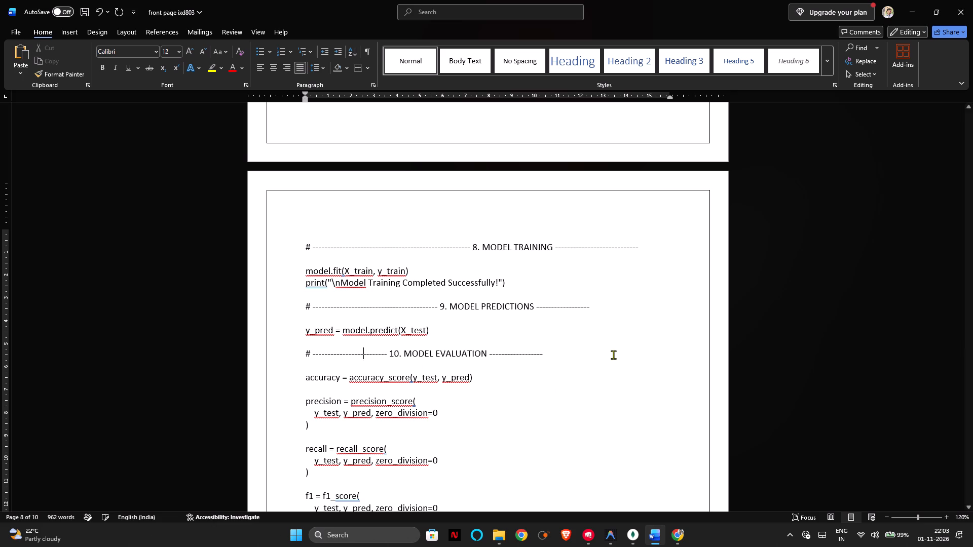
type("---")
key("minus")
key("minus")
key("minus")
key("minus")
key("minus")
key("minus")
key("minus")
key("minus")
key("minus")
key("minus")
key("minus")
key("minus")
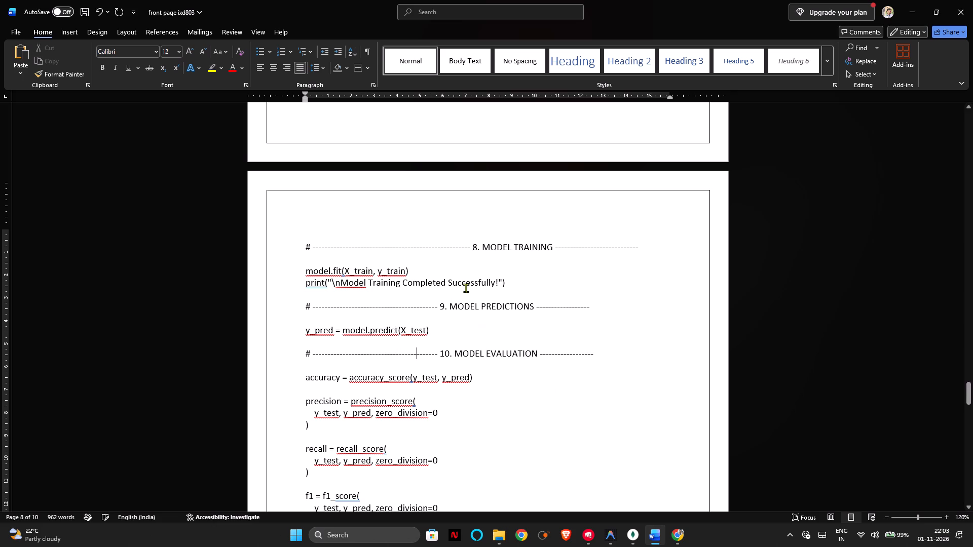
key("minus")
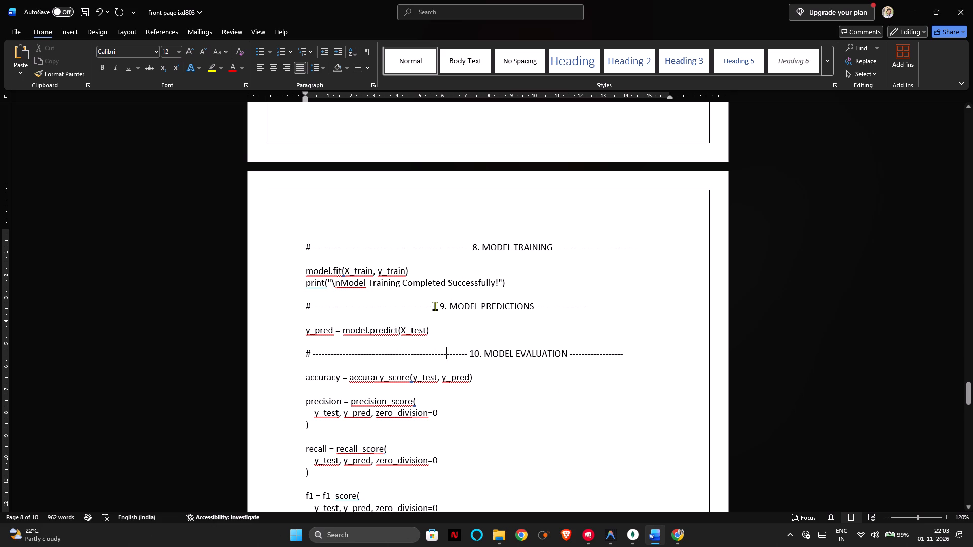
Add more dashes before the "9. MODEL PREDICTIONS" comment so its line nearly matches the neighbouring section comments.
left_click(434, 308)
key("minus")
key("minus")
key("minus")
key("minus")
key("minus")
key("minus")
key("minus")
key("minus")
key("minus")
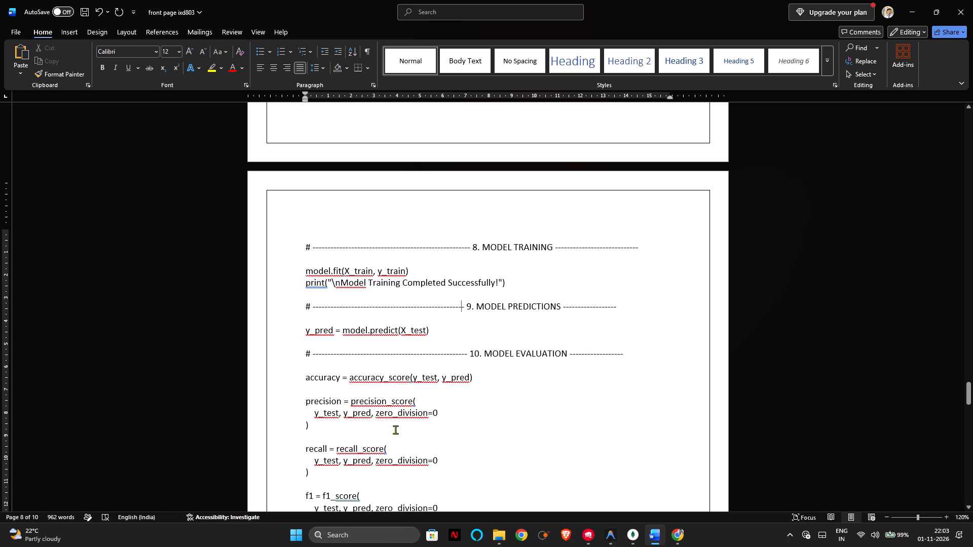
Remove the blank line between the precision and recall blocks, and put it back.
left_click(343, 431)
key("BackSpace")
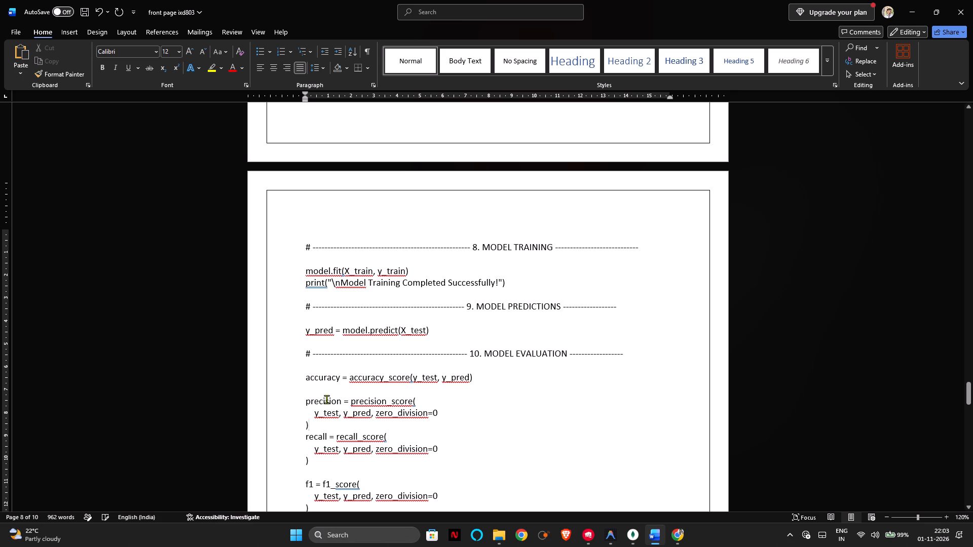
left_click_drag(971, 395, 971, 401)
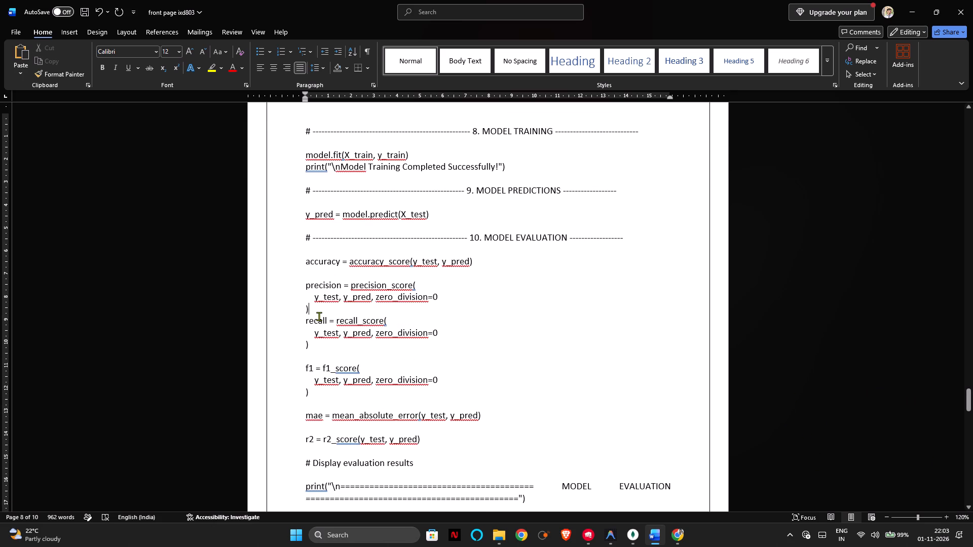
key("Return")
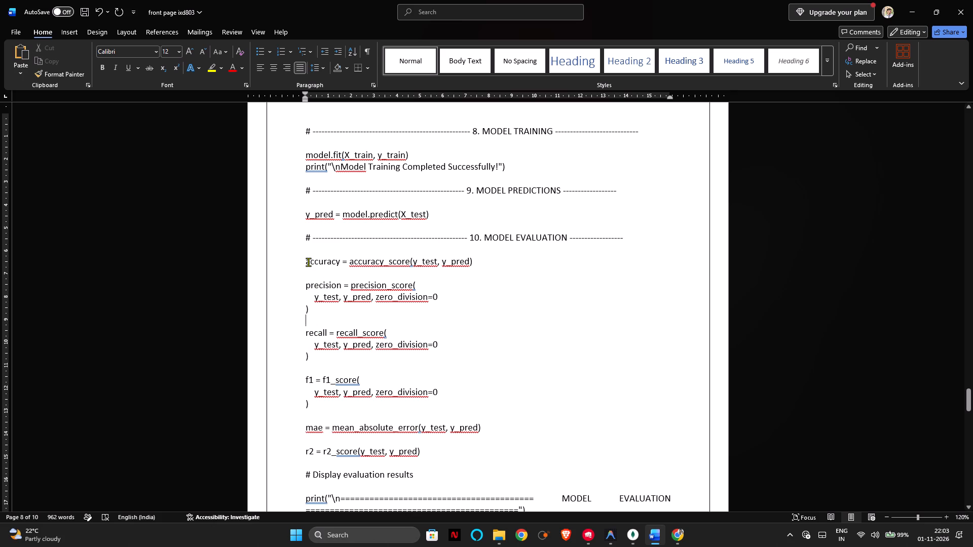
Bold the variable names accuracy and precision where they are assigned in the model evaluation code.
left_click_drag(308, 262, 333, 262)
left_click(334, 262)
left_click(339, 260)
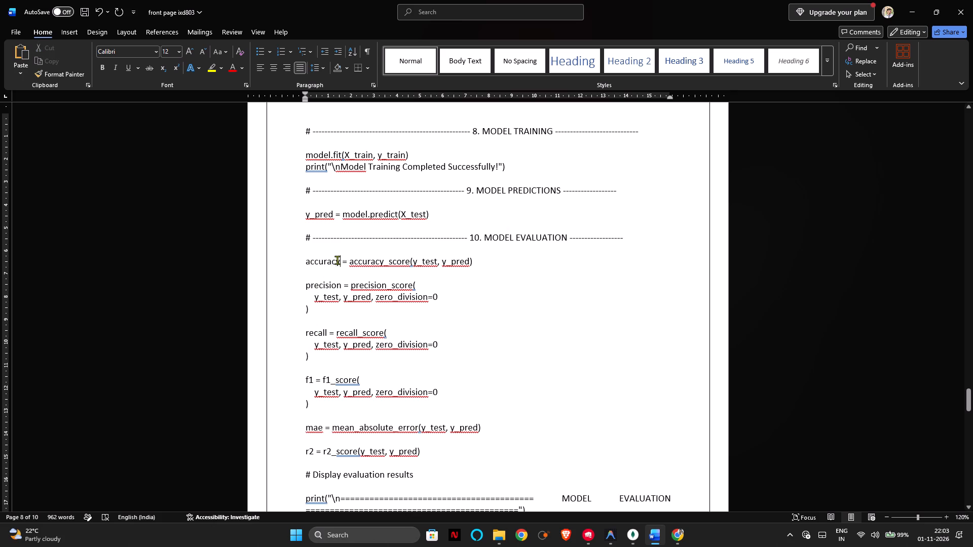
double_click(327, 262)
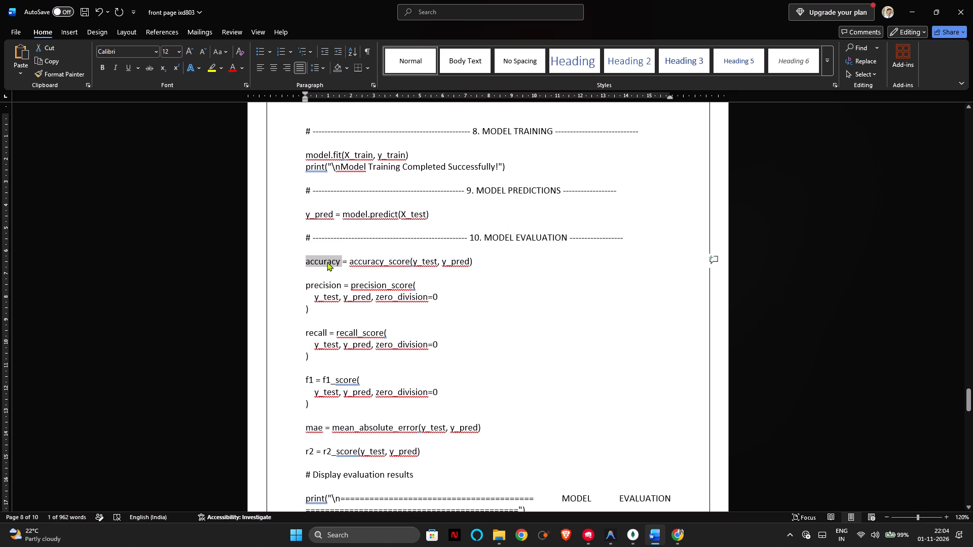
key("ctrl+b")
double_click(319, 287, "ctrl")
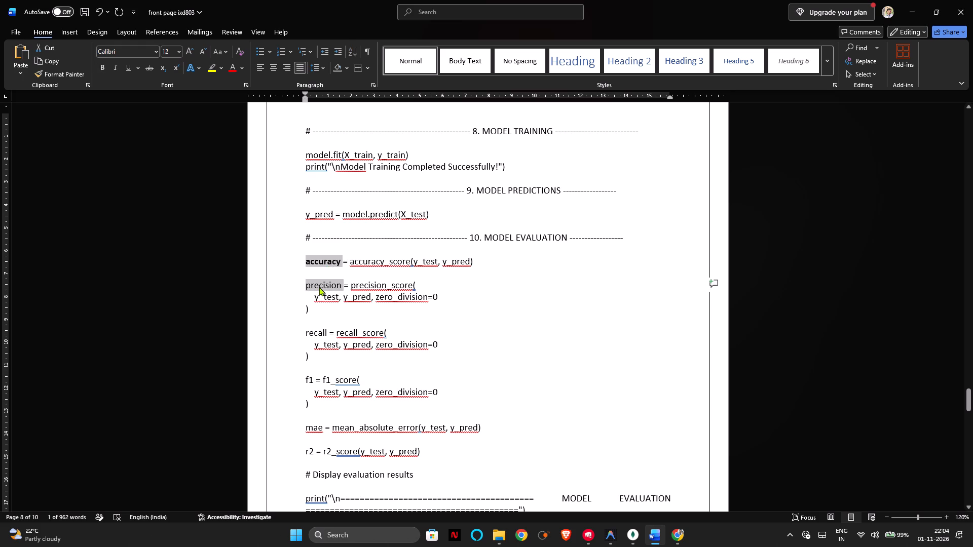
left_click(319, 287)
triple_click(319, 287, "ctrl")
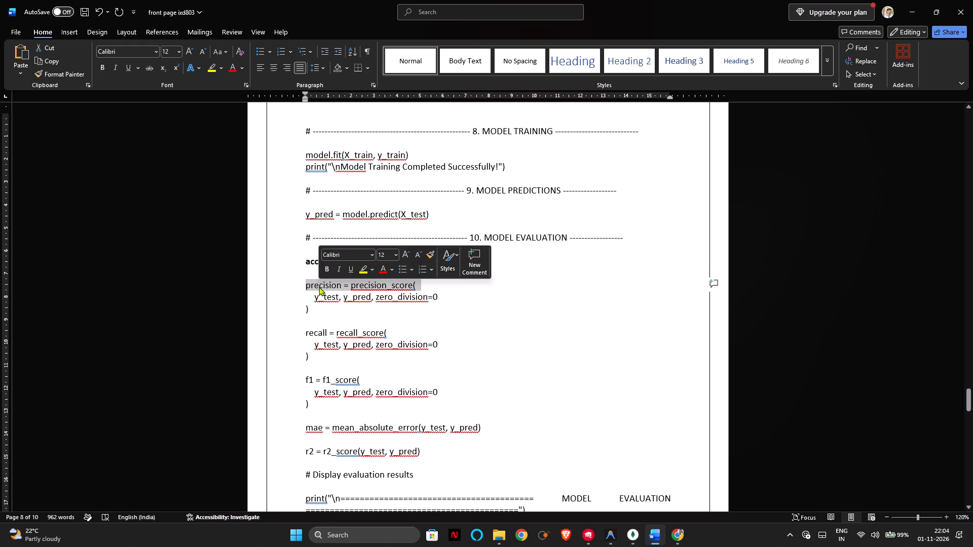
left_click(319, 287)
double_click(319, 287)
double_click(319, 287)
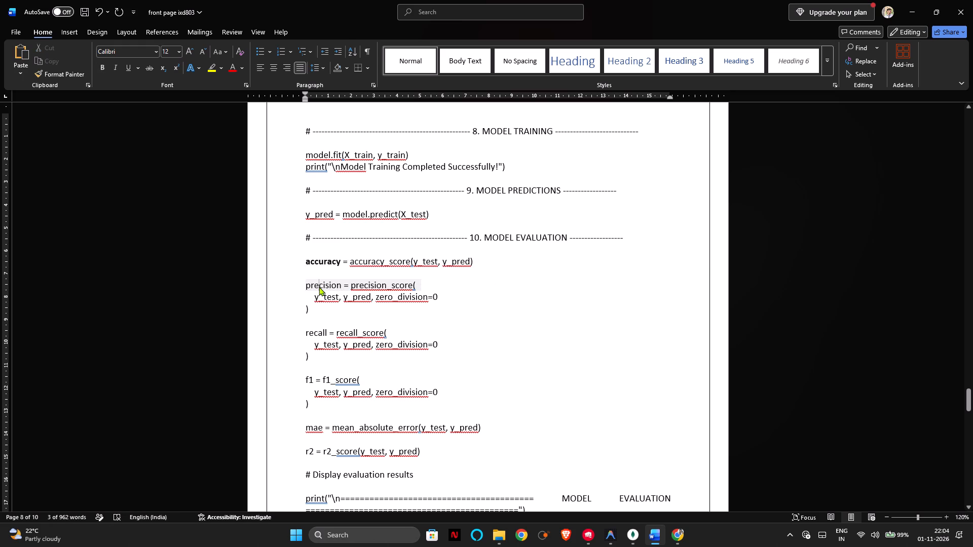
key("ctrl+b")
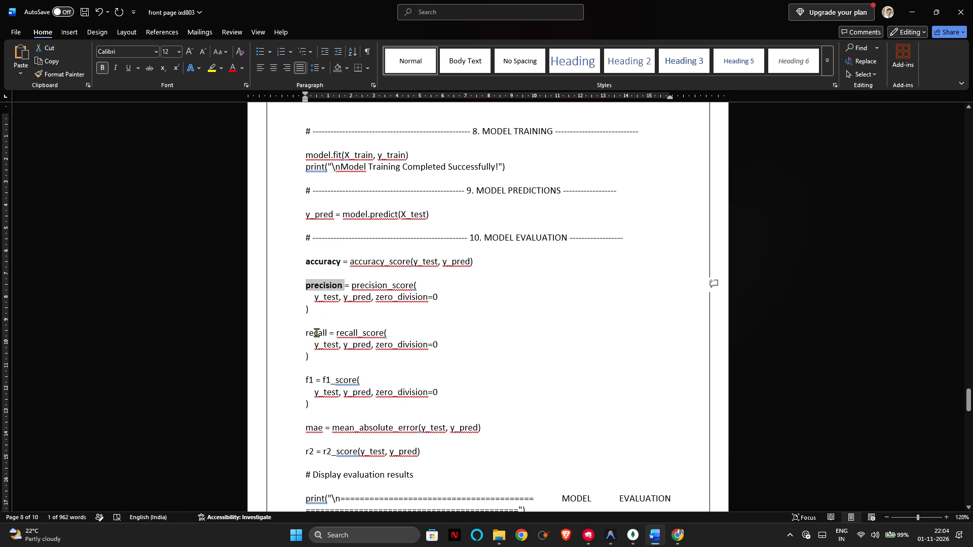
Bold the variable names recall, f1, mae and r2 where they are assigned in the model evaluation code.
double_click(316, 332)
key("ctrl+b")
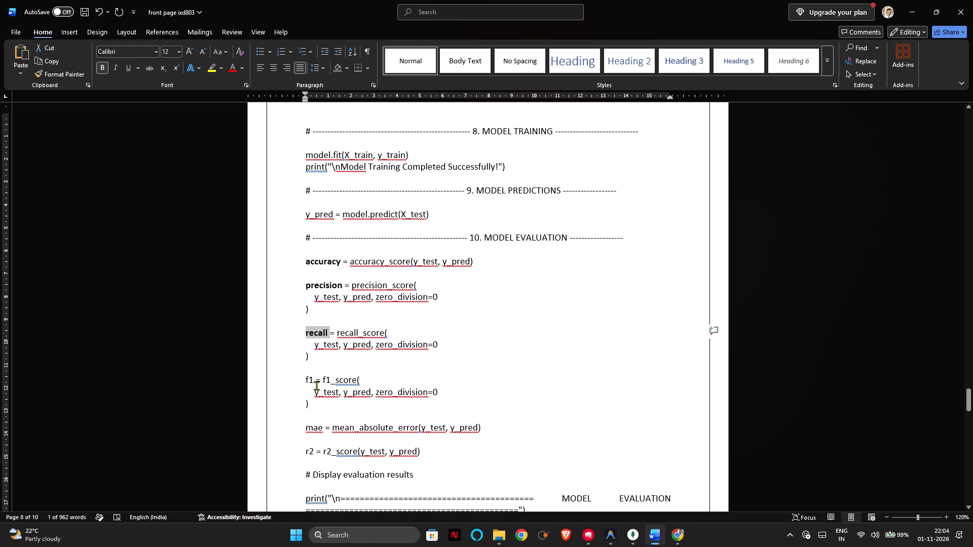
double_click(309, 377)
key("b")
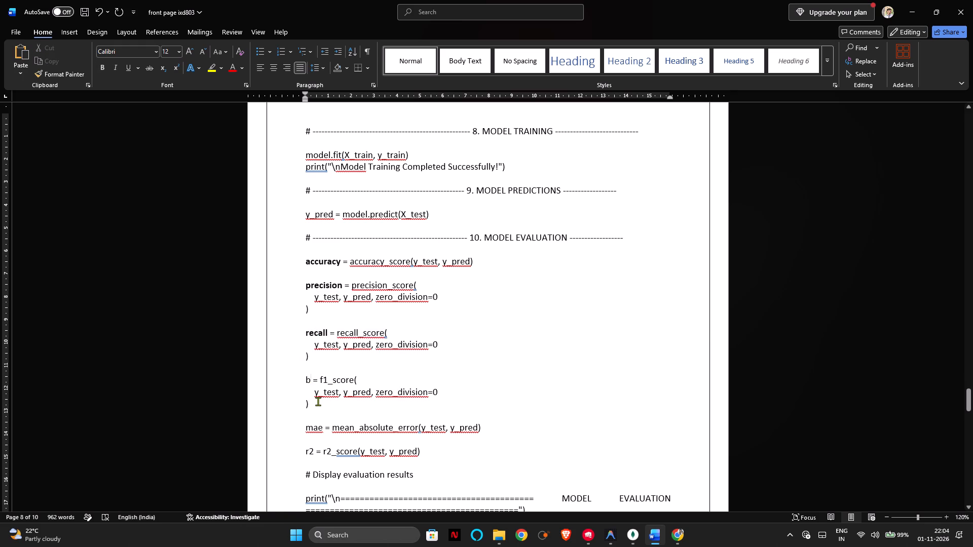
key("ctrl+z")
key("ctrl+b")
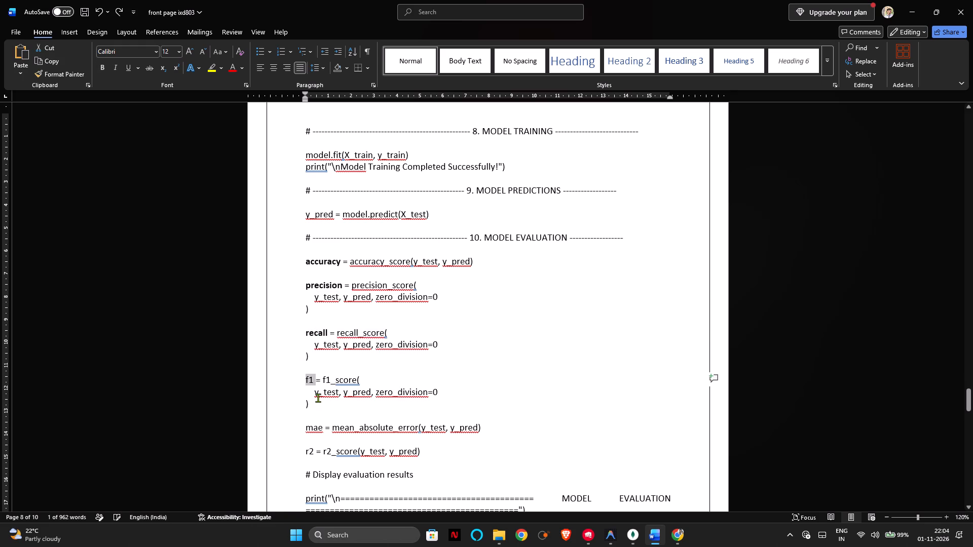
double_click(313, 431)
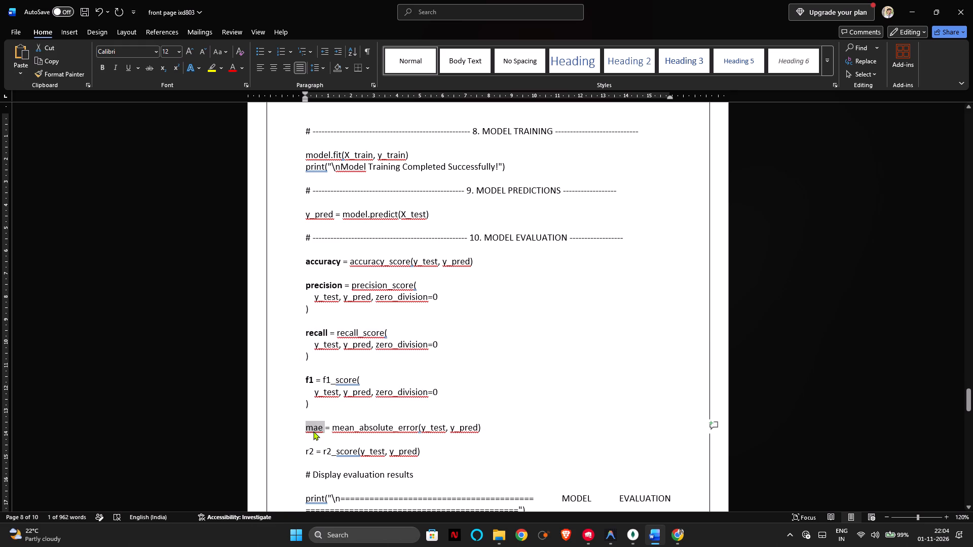
key("ctrl+b")
double_click(309, 451)
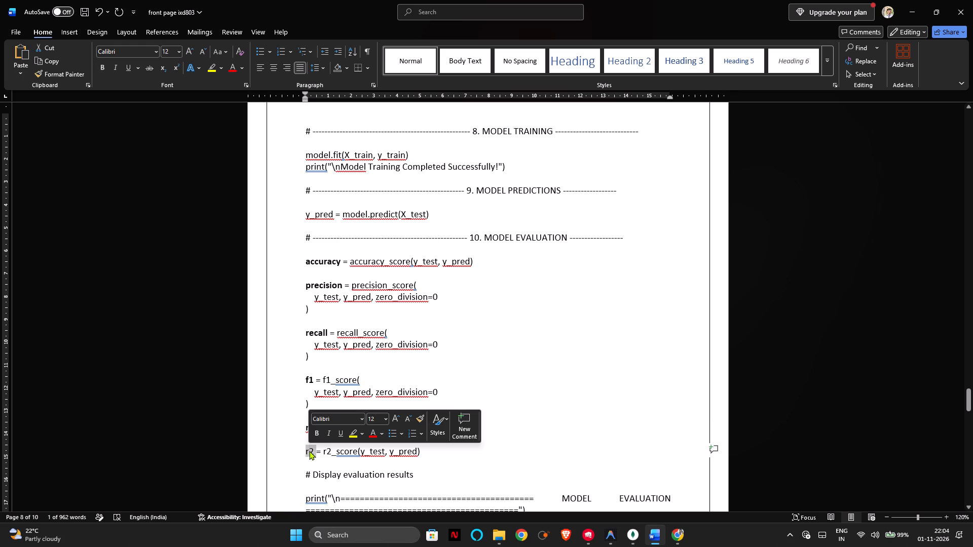
key("ctrl+b")
left_click(546, 383)
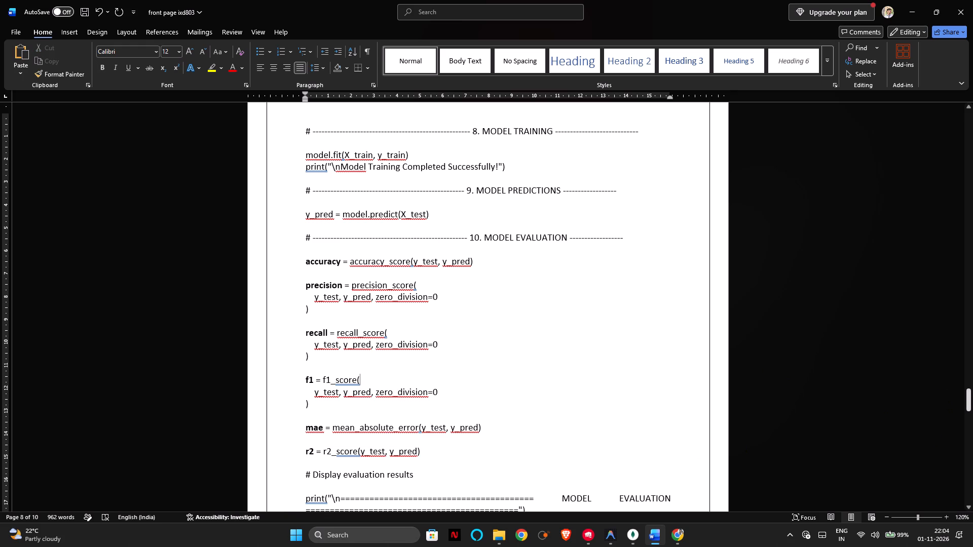
Remove the blank lines before and after the "Project Executed Successfully!" print statement in the project completion section.
left_click_drag(967, 398, 972, 408)
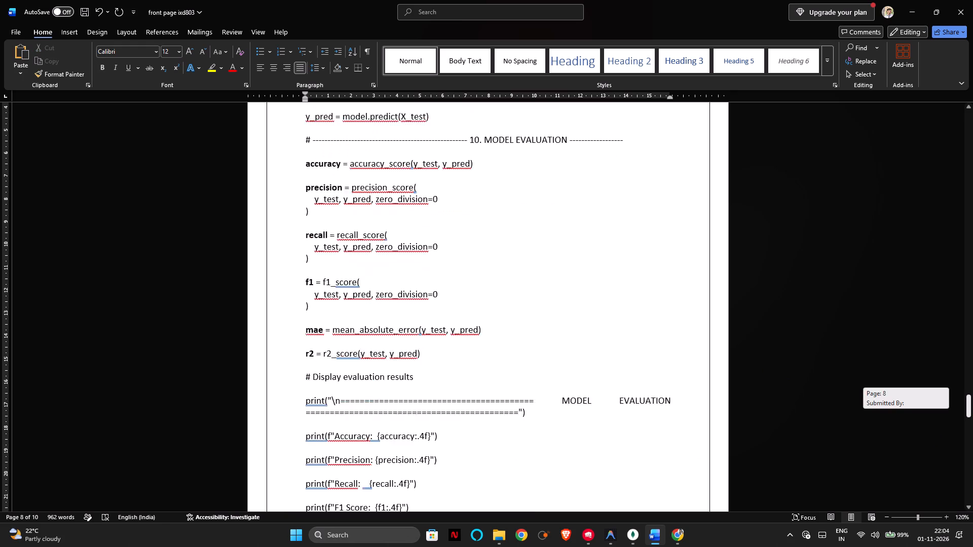
left_click_drag(972, 408, 972, 411)
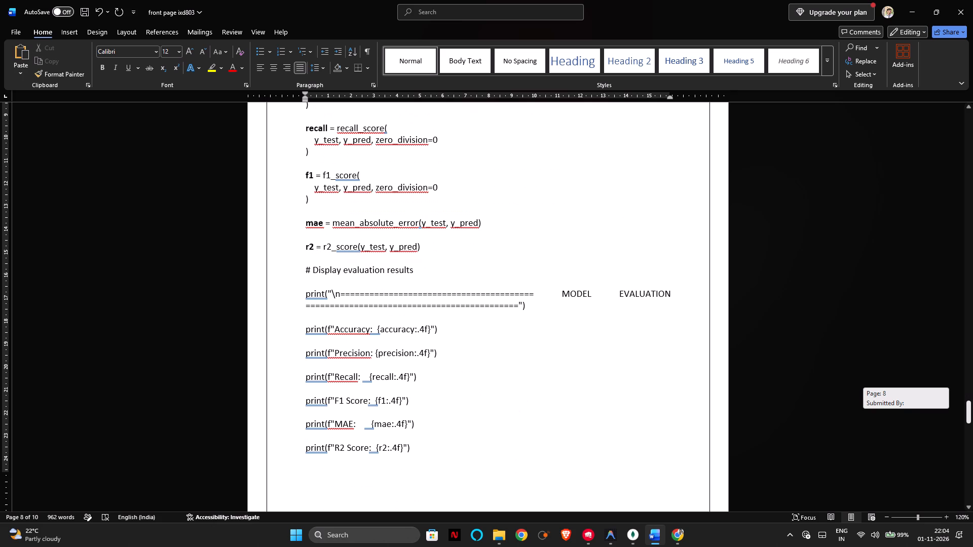
left_click_drag(972, 411, 972, 425)
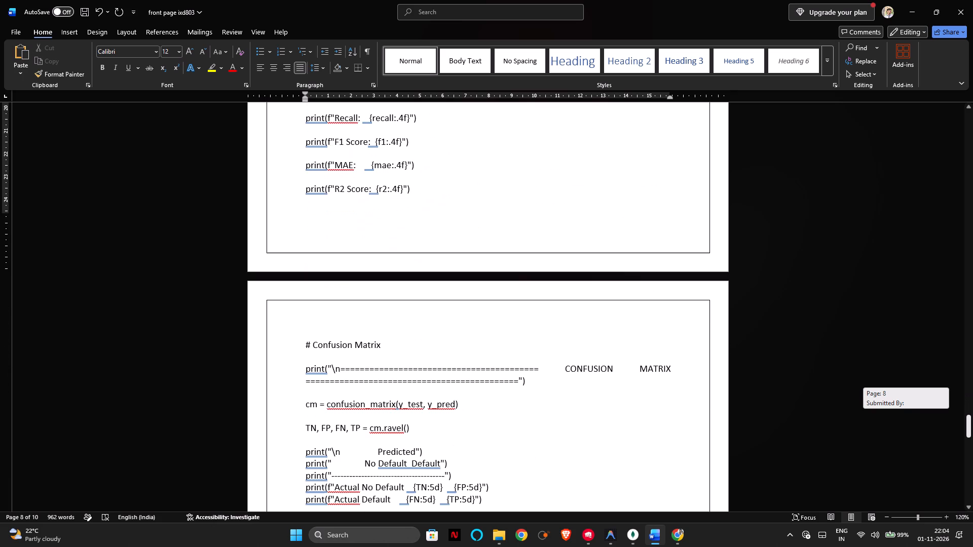
left_click_drag(972, 425, 971, 439)
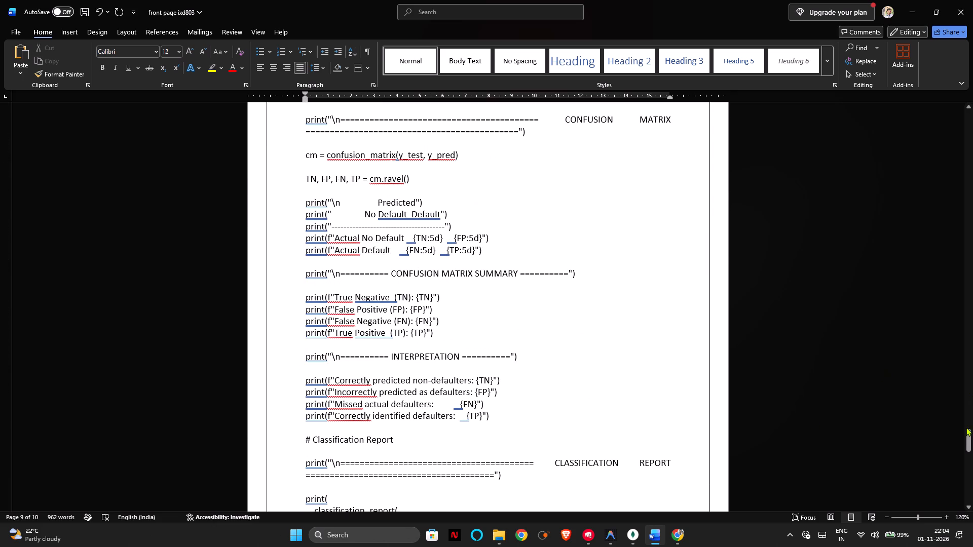
left_click_drag(970, 434, 972, 479)
left_click(453, 271)
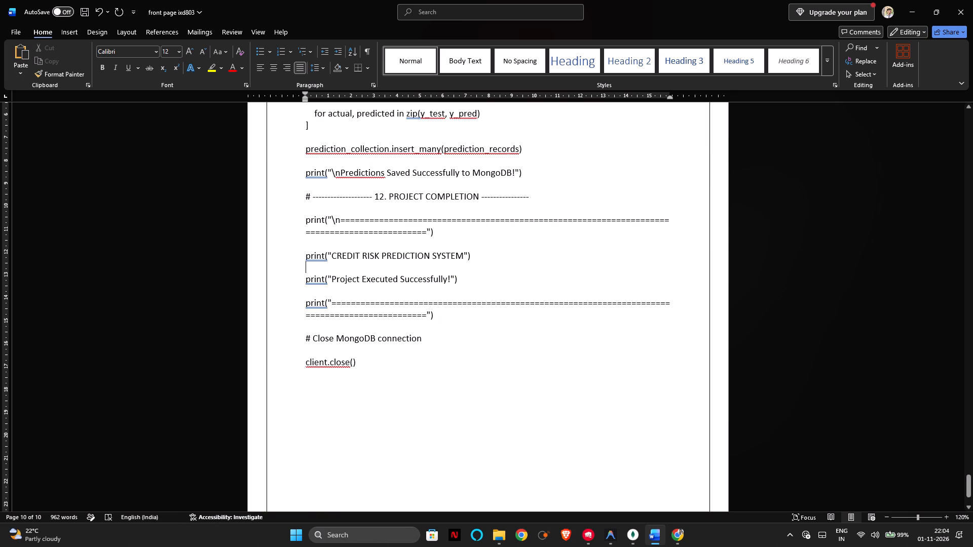
key("BackSpace")
left_click(387, 279)
key("BackSpace")
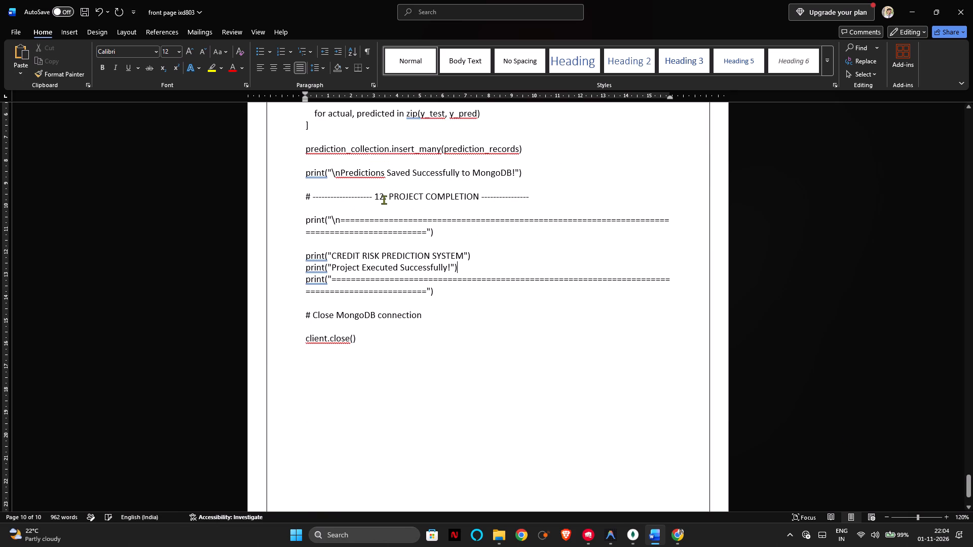
Lengthen the dashed line before the "12. PROJECT COMPLETION" comment with additional dashes.
left_click(360, 197)
key("minus")
key("minus")
key("minus")
key("minus")
key("minus")
key("minus")
key("minus")
key("minus")
key("minus")
key("minus")
key("minus")
key("minus")
key("minus")
key("minus")
key("minus")
key("minus")
key("minus")
key("minus")
key("minus")
key("minus")
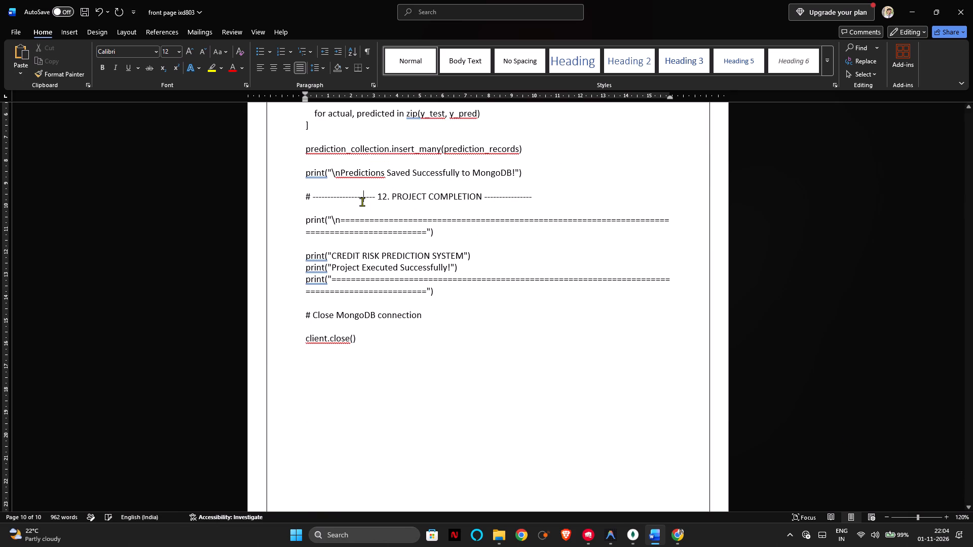
Lengthen the dashed line after the "12. PROJECT COMPLETION" comment with additional dashes.
left_click(587, 193)
key("minus")
key("minus")
key("minus")
key("minus")
key("minus")
key("minus")
key("minus")
key("minus")
key("minus")
key("minus")
key("minus")
key("minus")
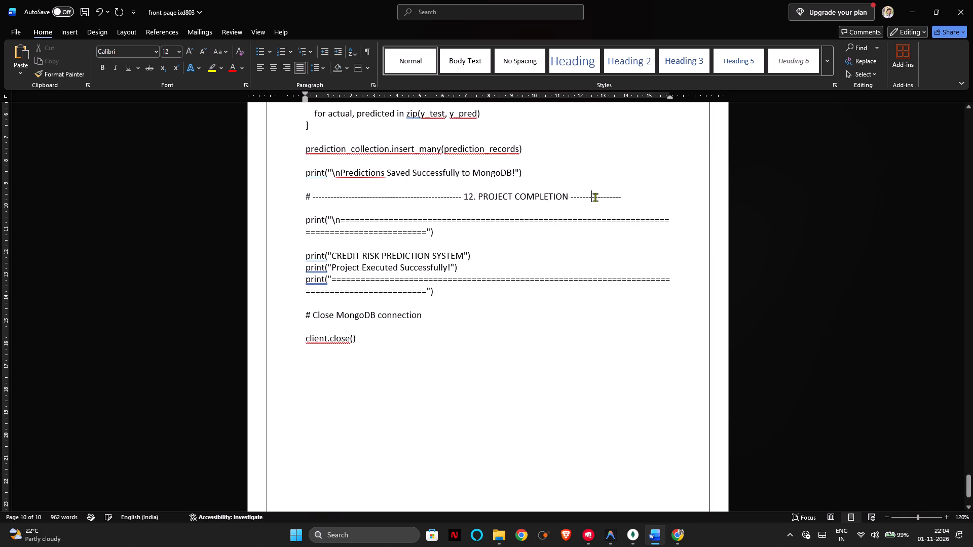
scroll(499, 201, "up", 2)
scroll(503, 253, "down", 2)
Lengthen the dashed line before the "11. SAVE PREDICTIONS TO MONGODB" comment with additional dashes.
left_click_drag(972, 483, 972, 464)
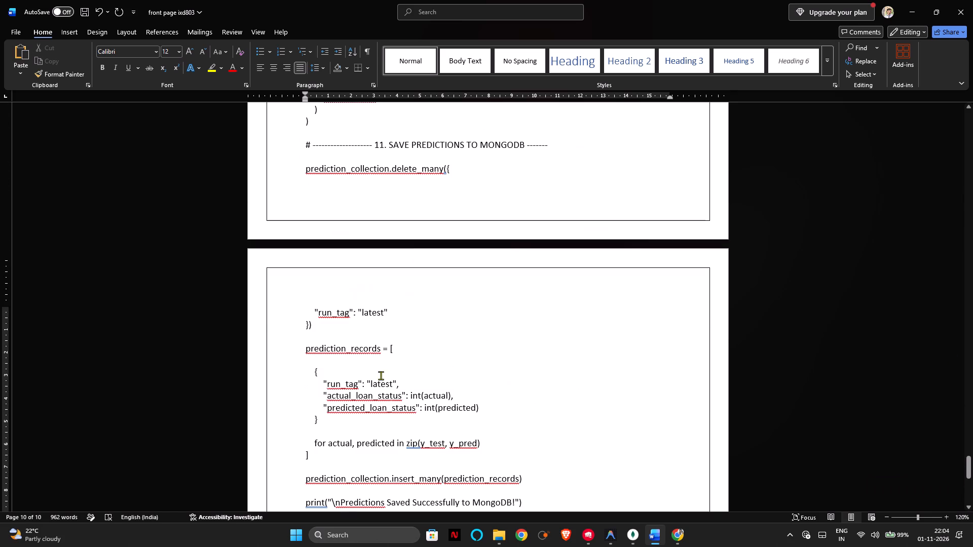
left_click(355, 144)
key("minus")
key("minus")
key("minus")
key("minus")
key("minus")
key("minus")
key("minus")
key("minus")
key("minus")
key("minus")
key("minus")
key("minus")
key("minus")
key("minus")
key("minus")
key("minus")
key("minus")
key("minus")
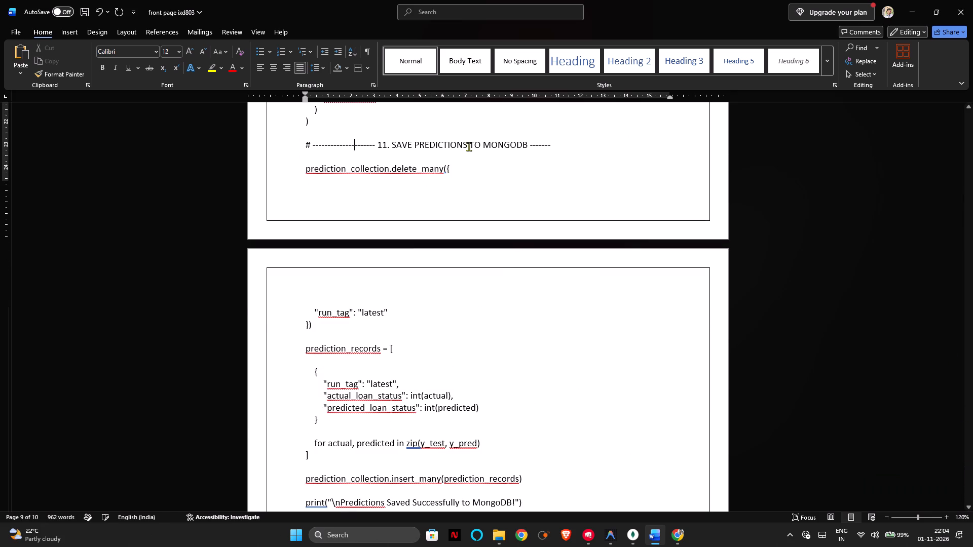
Lengthen the dashed line after the "11. SAVE PREDICTIONS TO MONGODB" comment with additional dashes.
left_click(593, 145)
key("minus")
key("minus")
key("minus")
key("minus")
key("minus")
key("minus")
key("minus")
key("minus")
key("minus")
key("minus")
key("minus")
key("minus")
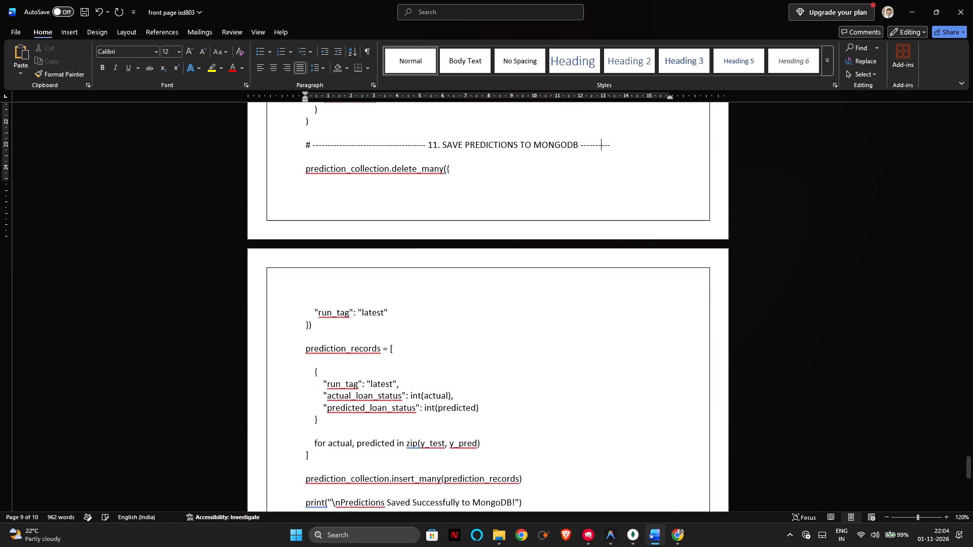
Add three more dashes to the line before the "11. SAVE PREDICTIONS TO MONGODB" comment.
left_click(411, 148)
key("minus")
key("minus")
key("minus")
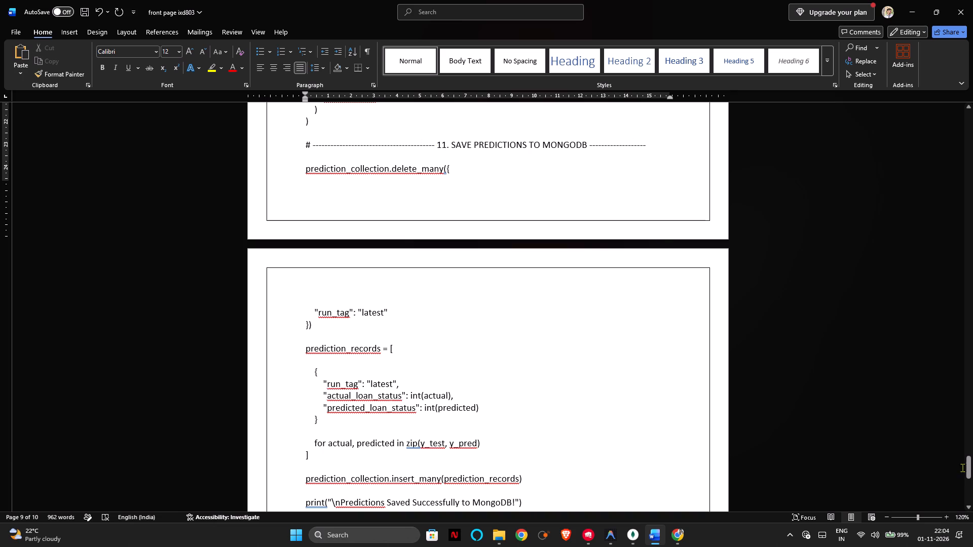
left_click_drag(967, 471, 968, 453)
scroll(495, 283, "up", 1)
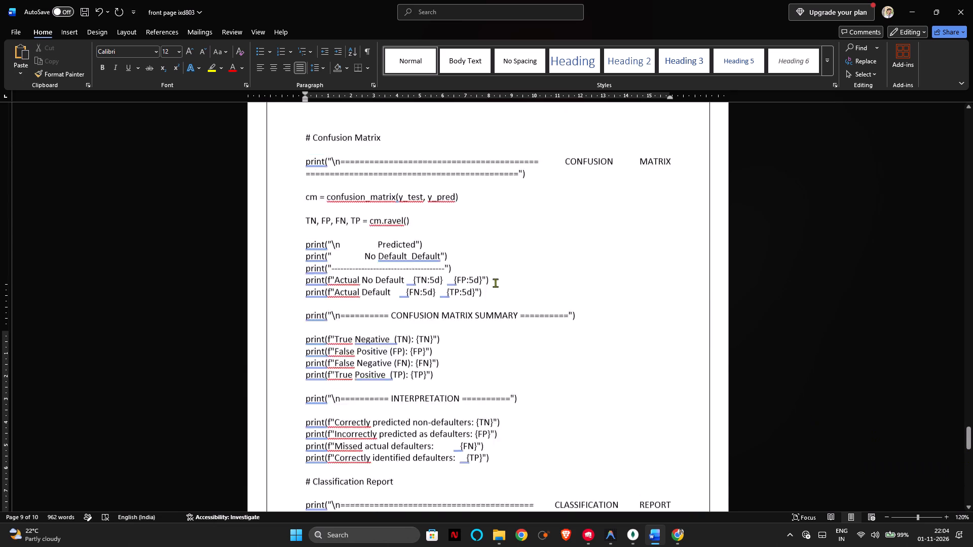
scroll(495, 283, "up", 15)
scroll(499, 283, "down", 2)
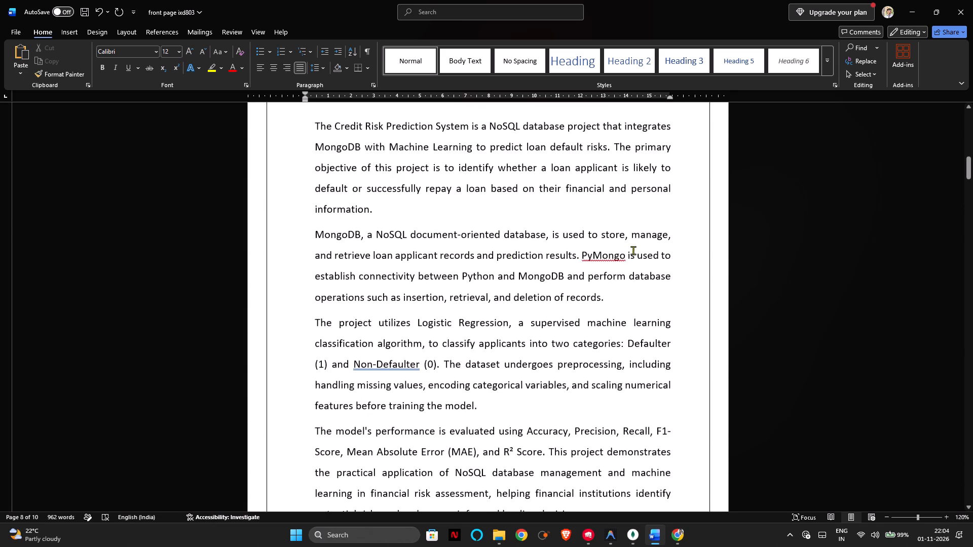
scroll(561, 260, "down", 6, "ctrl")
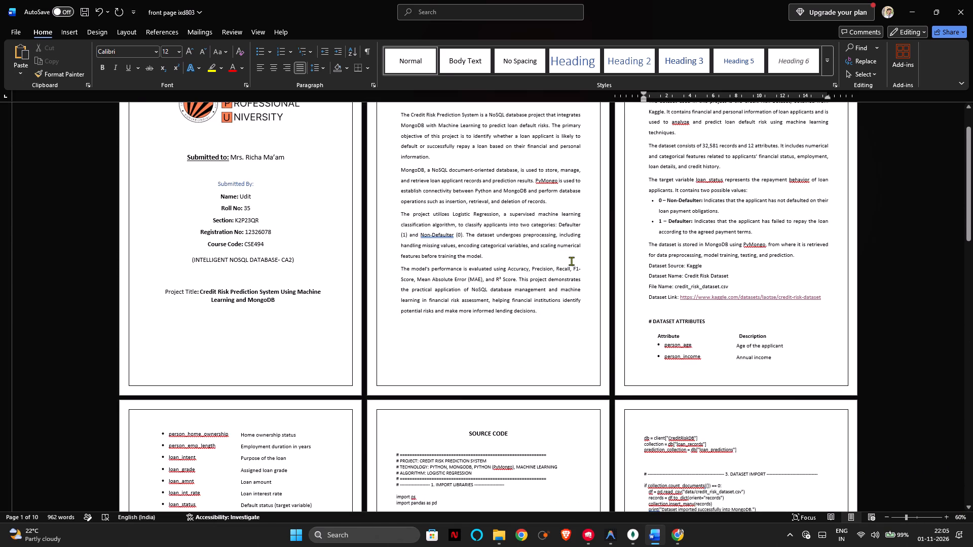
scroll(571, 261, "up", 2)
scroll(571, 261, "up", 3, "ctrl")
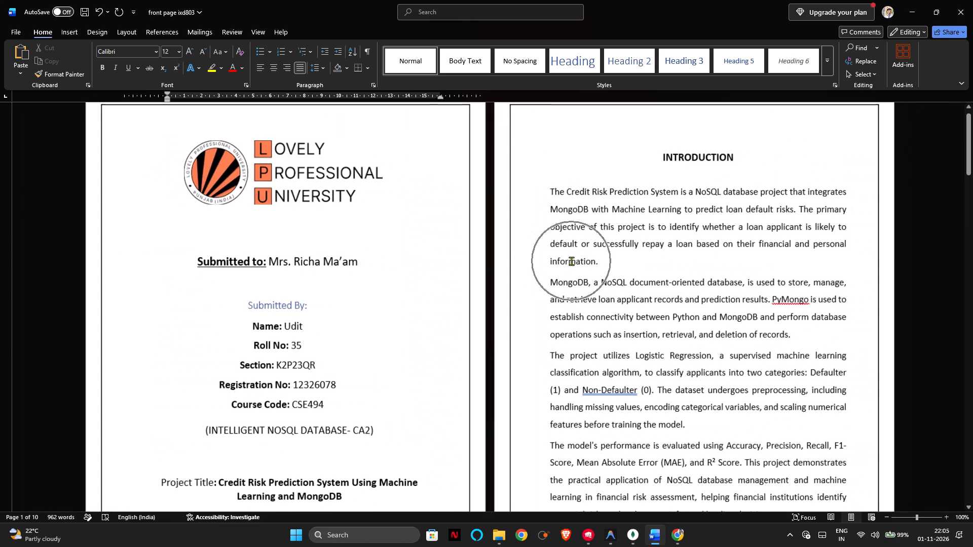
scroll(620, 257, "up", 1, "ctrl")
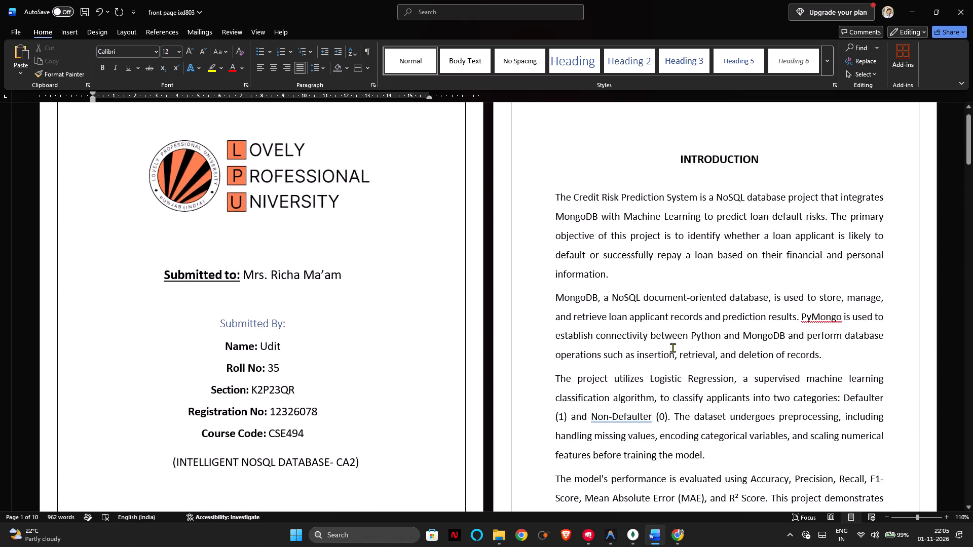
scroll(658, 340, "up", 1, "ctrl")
Switch to Windows Settings and search for "mouse" to open the Mouse settings page.
left_click(901, 546)
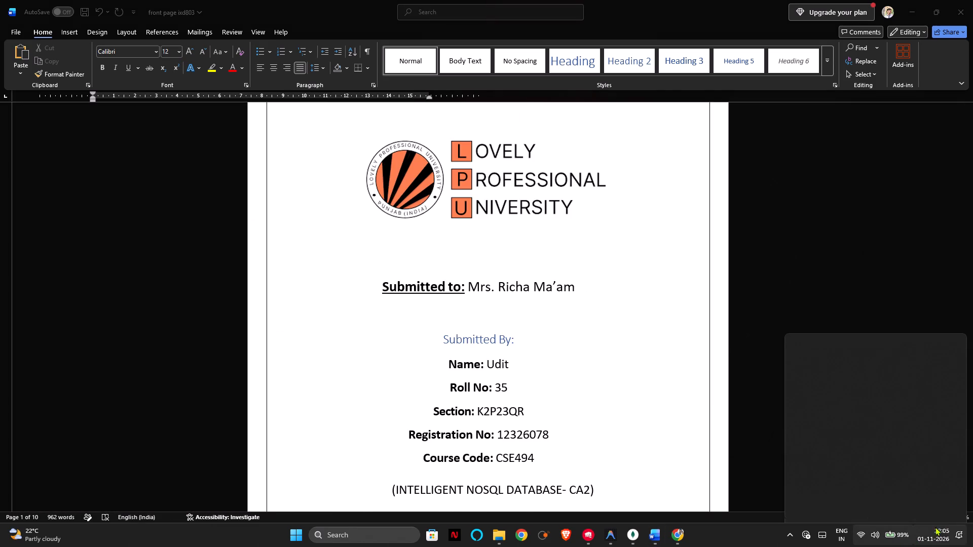
left_click(957, 509)
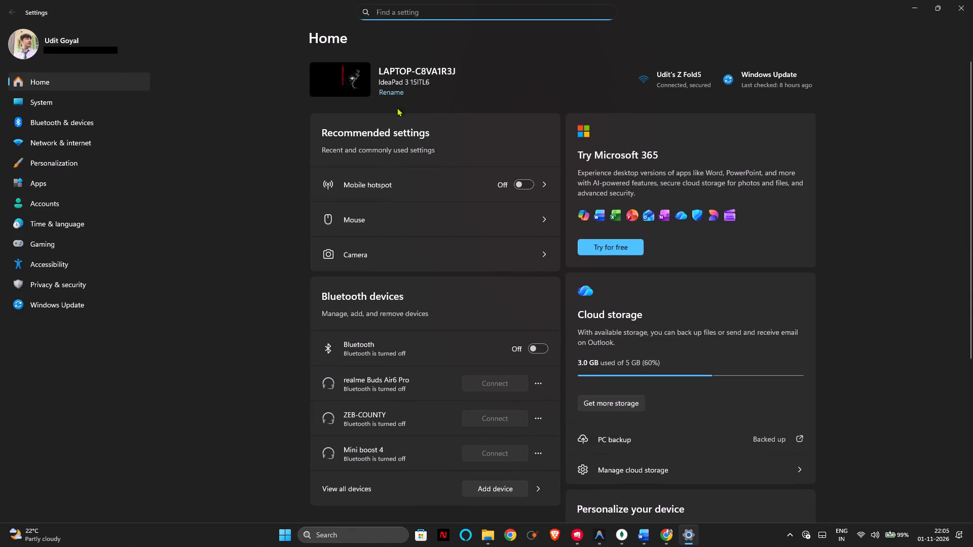
left_click(461, 15)
key("s")
key("BackSpace")
type("mouse")
left_click(488, 33)
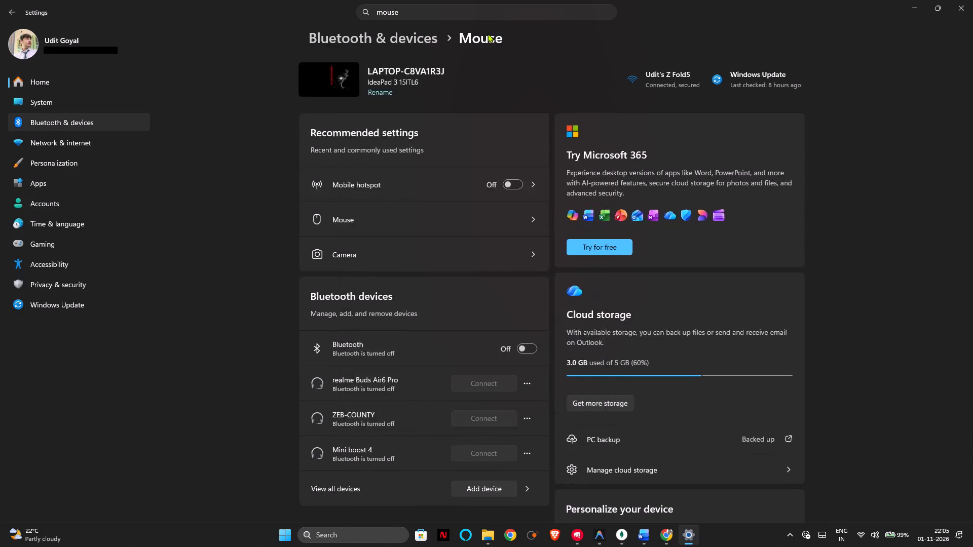
Set the mouse wheel to scroll multiple lines at a time, and minimise Settings to return to Word.
scroll(478, 92, "down", 1)
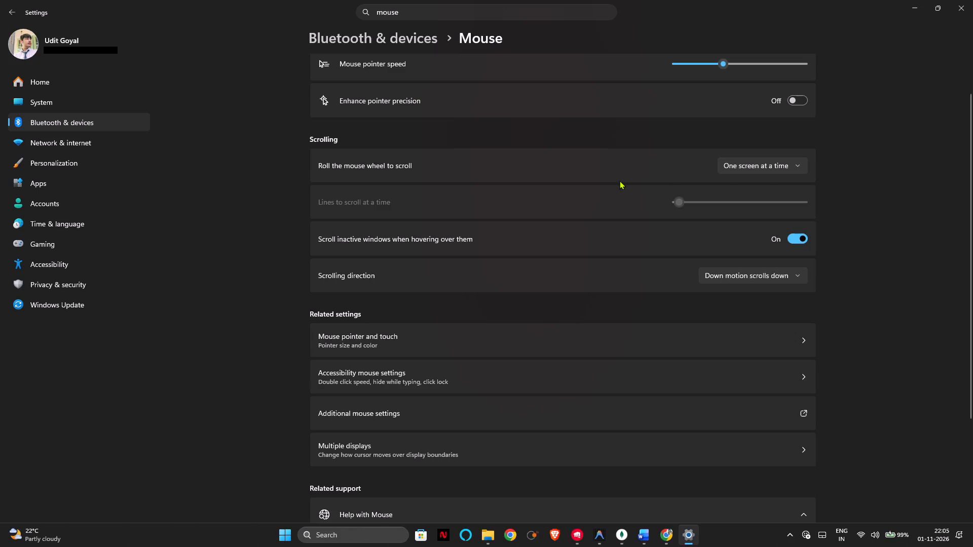
left_click(767, 163)
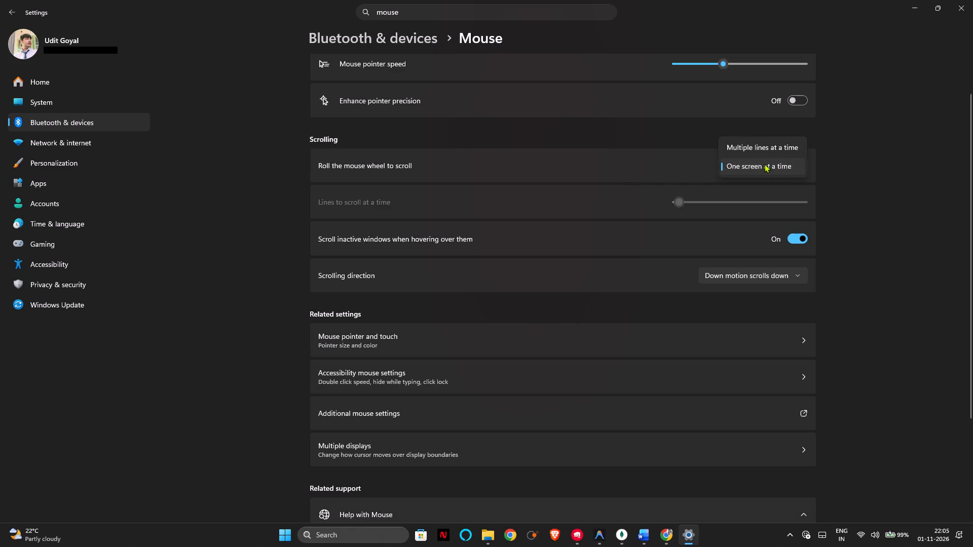
left_click(764, 164)
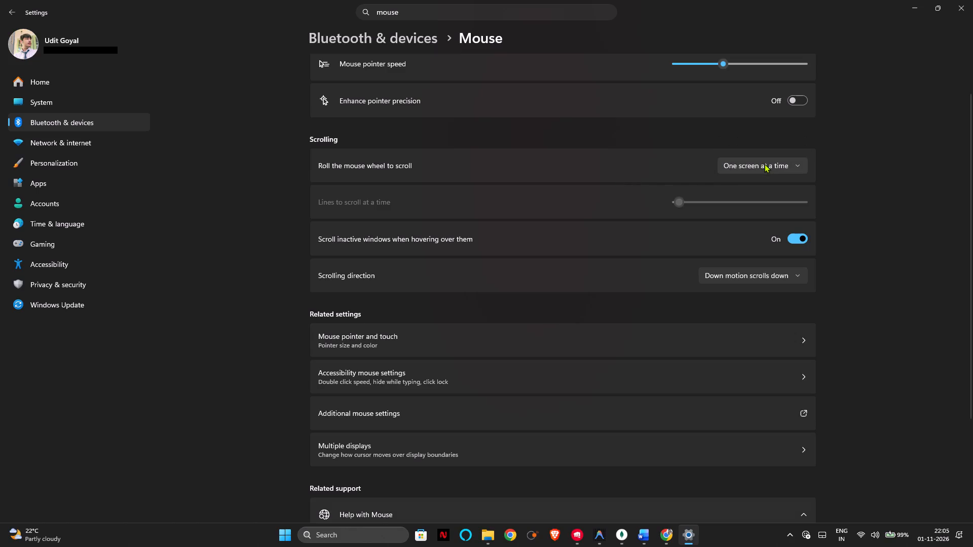
left_click(754, 274)
left_click(751, 275)
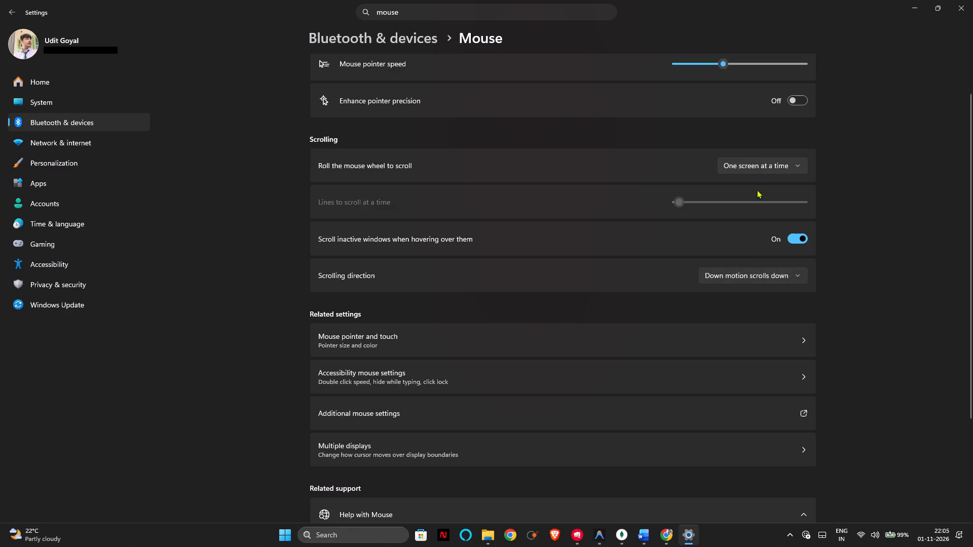
left_click(757, 153)
left_click(754, 164)
left_click(760, 145)
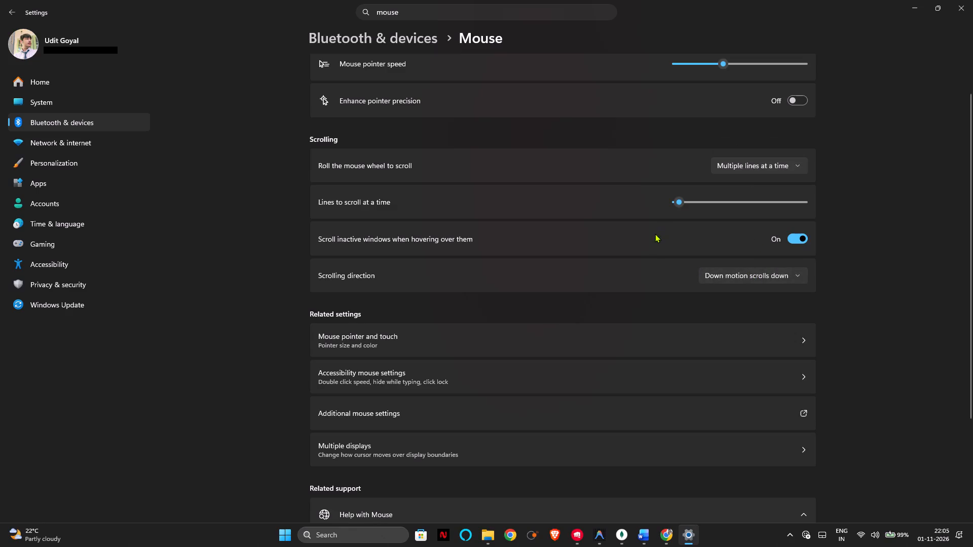
scroll(761, 132, "down", 4)
left_click(906, 0)
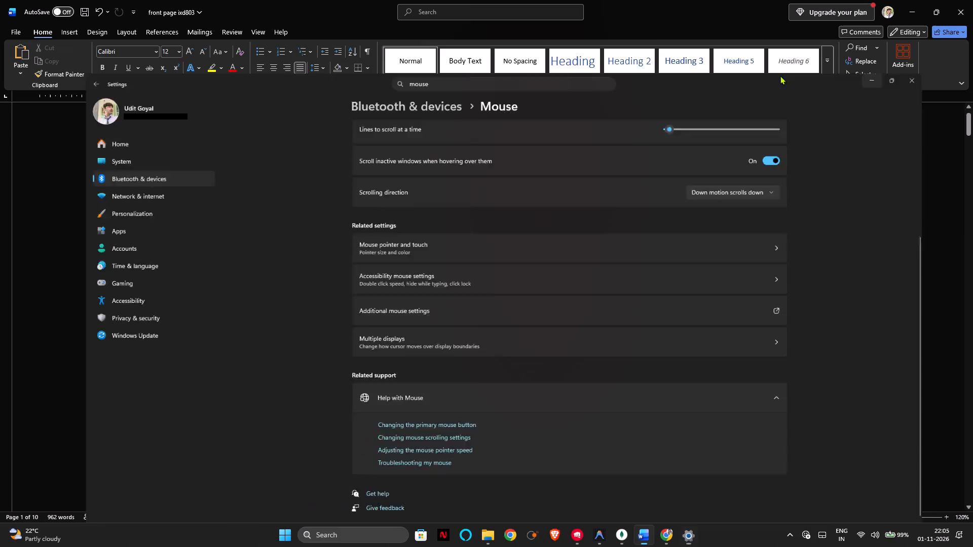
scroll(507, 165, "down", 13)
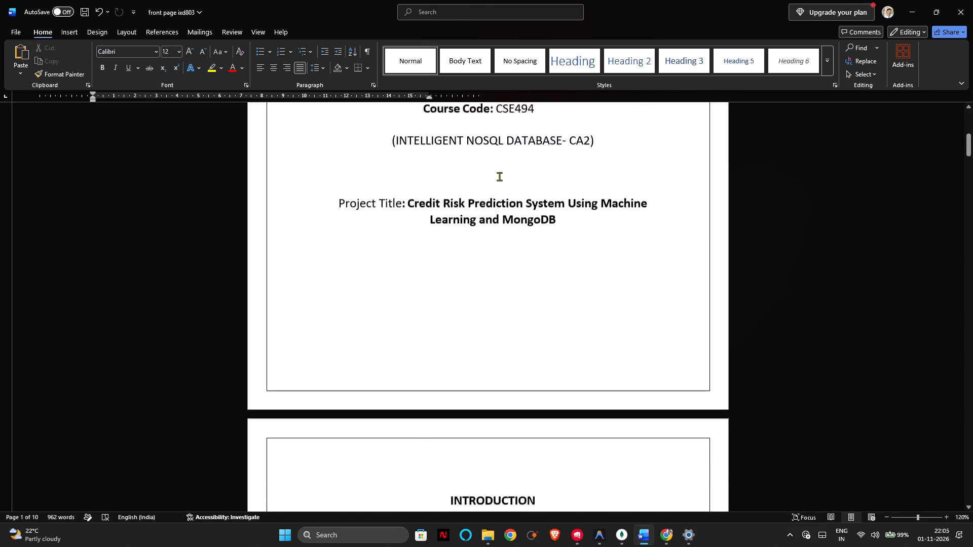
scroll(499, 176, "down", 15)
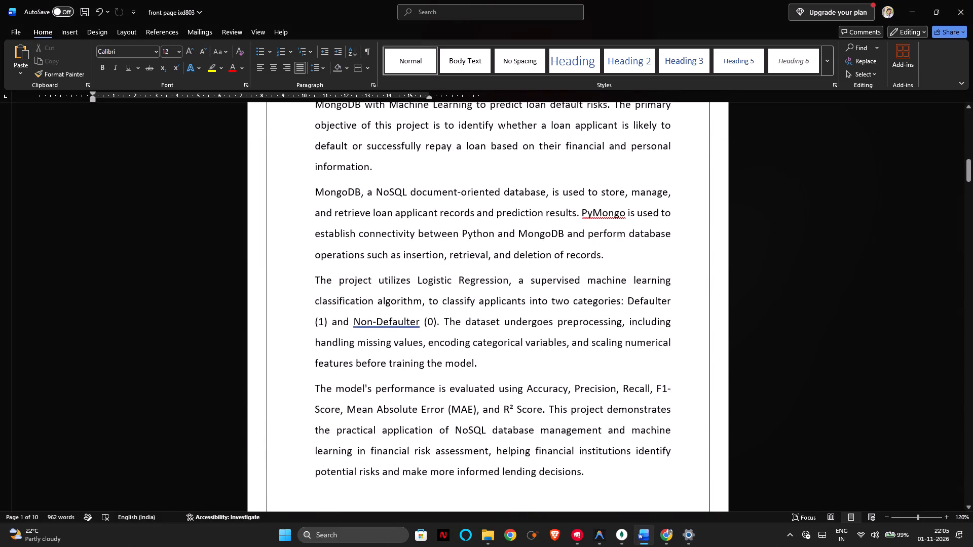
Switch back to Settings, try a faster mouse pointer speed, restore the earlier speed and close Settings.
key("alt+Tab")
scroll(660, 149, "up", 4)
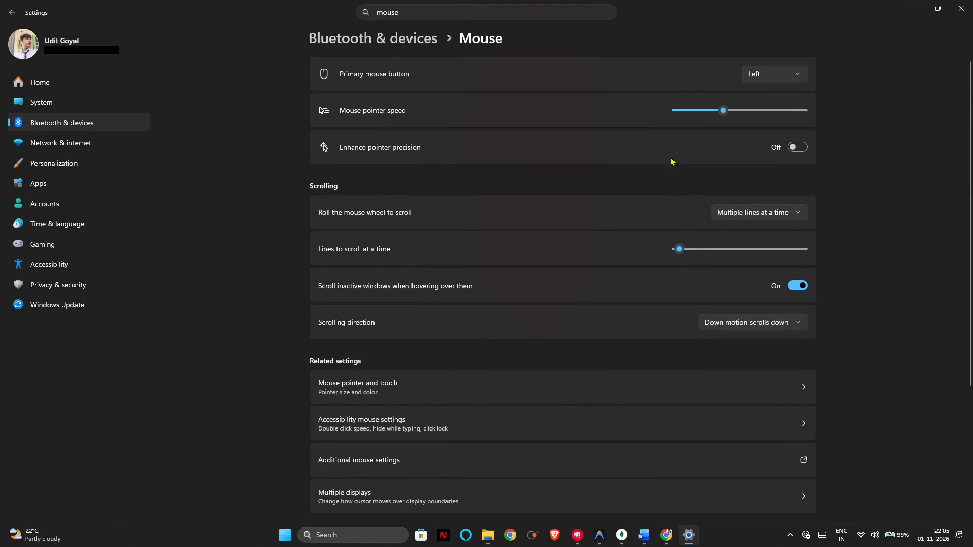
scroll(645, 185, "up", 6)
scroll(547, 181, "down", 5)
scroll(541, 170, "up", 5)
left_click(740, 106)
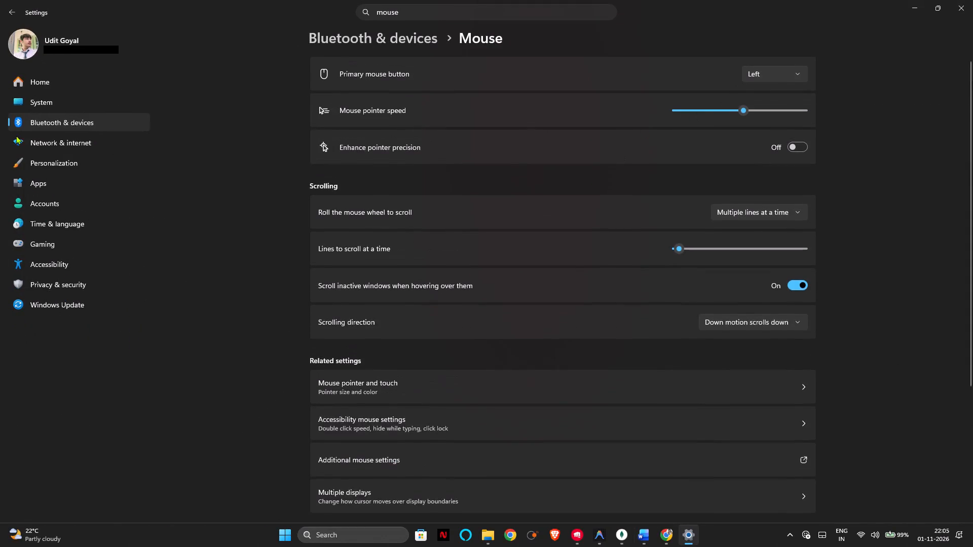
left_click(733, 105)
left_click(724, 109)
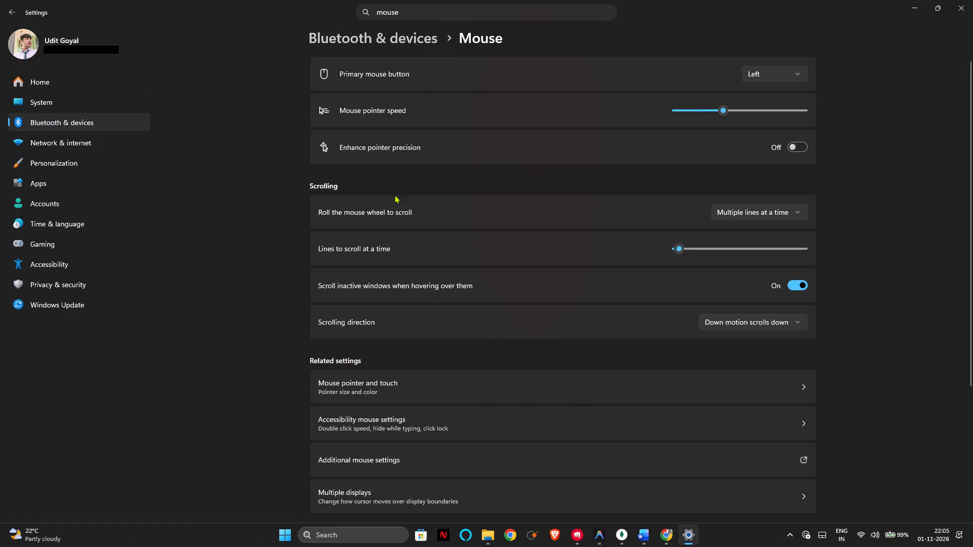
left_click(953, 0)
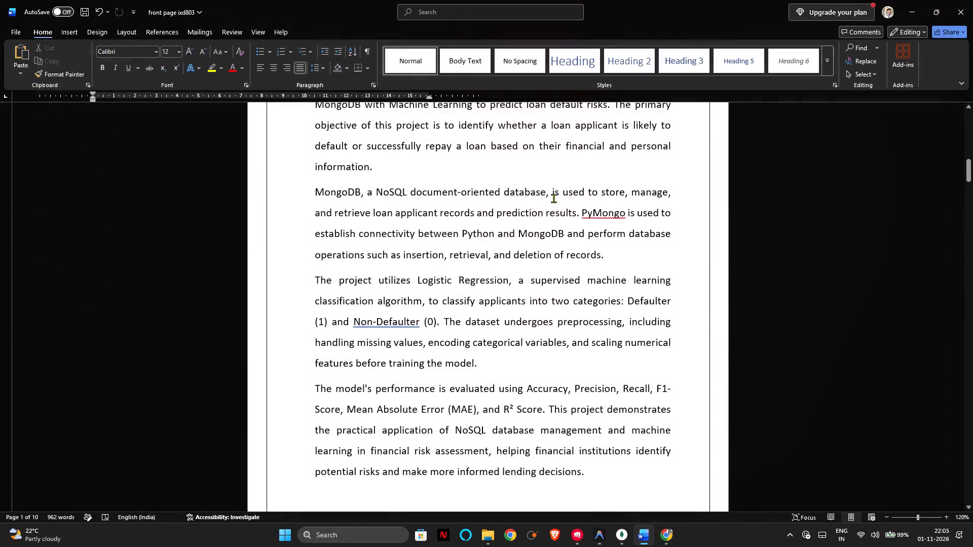
Make the word "PyMongo" bold in the second paragraph of the introduction.
scroll(494, 239, "down", 6)
scroll(497, 243, "up", 2)
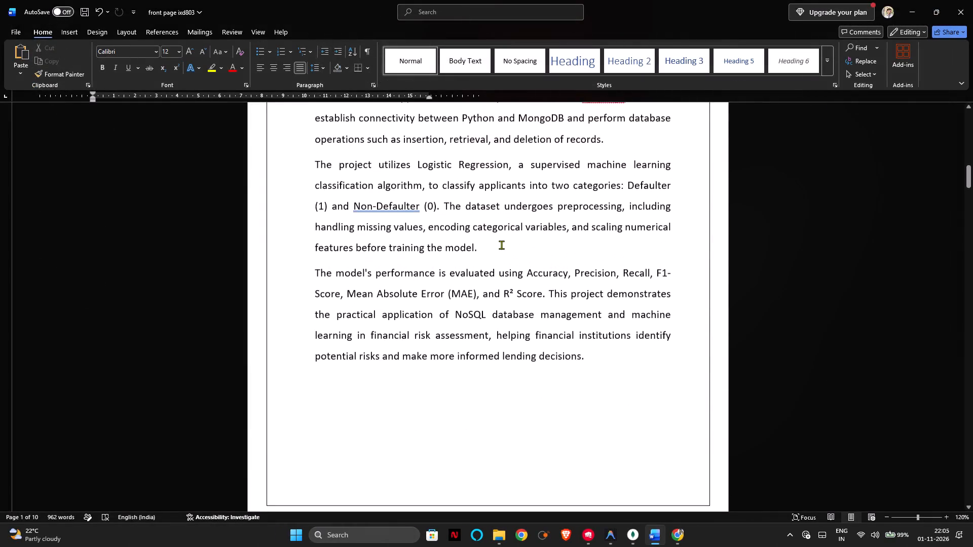
scroll(501, 245, "up", 1)
double_click(601, 128)
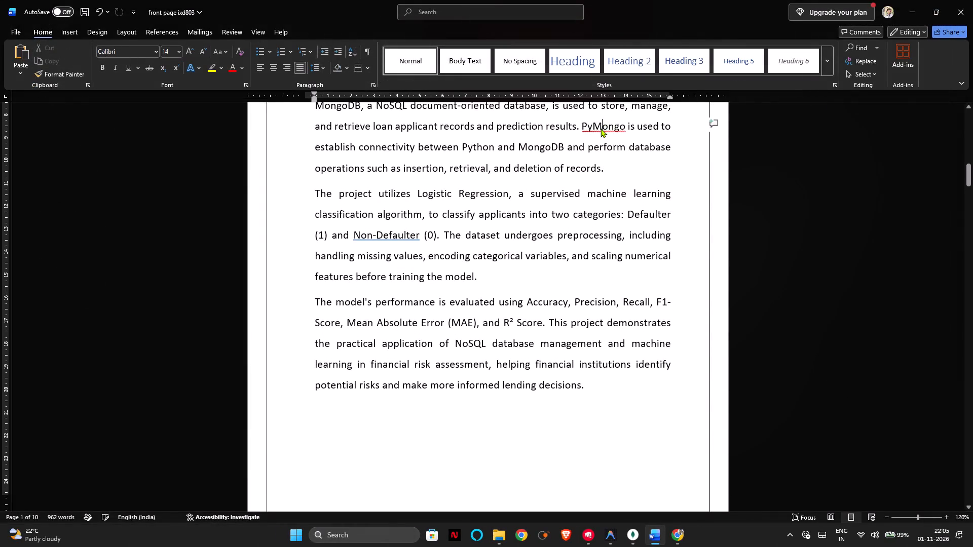
key("ctrl+b")
left_click(814, 177)
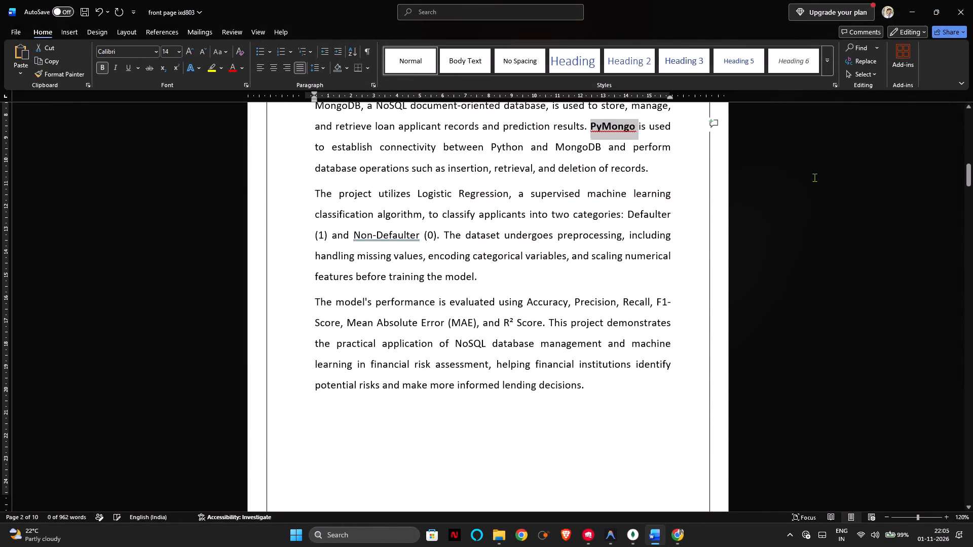
Make the "Dataset Link" label in the dataset description bold, italic and underlined.
scroll(680, 185, "down", 20)
scroll(680, 185, "down", 5)
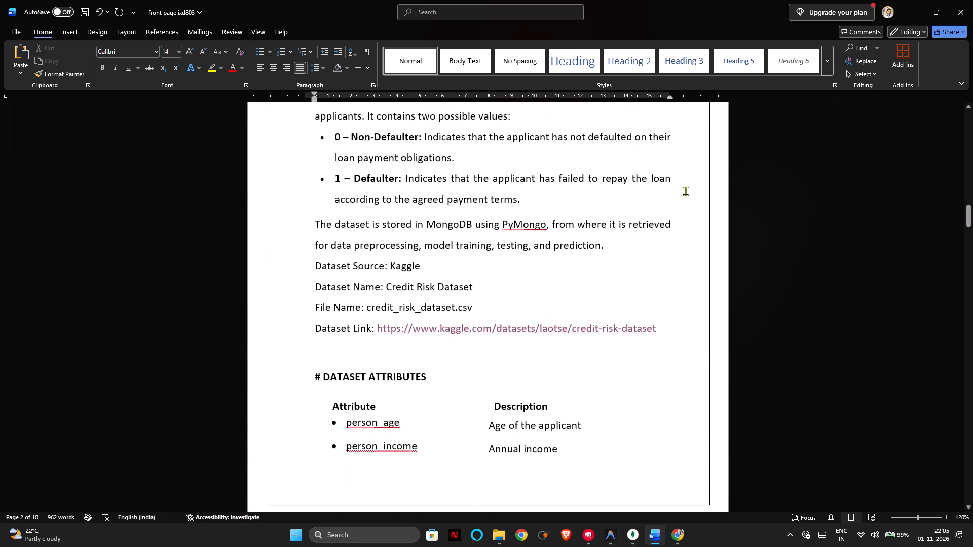
scroll(685, 191, "up", 8)
scroll(694, 194, "down", 3)
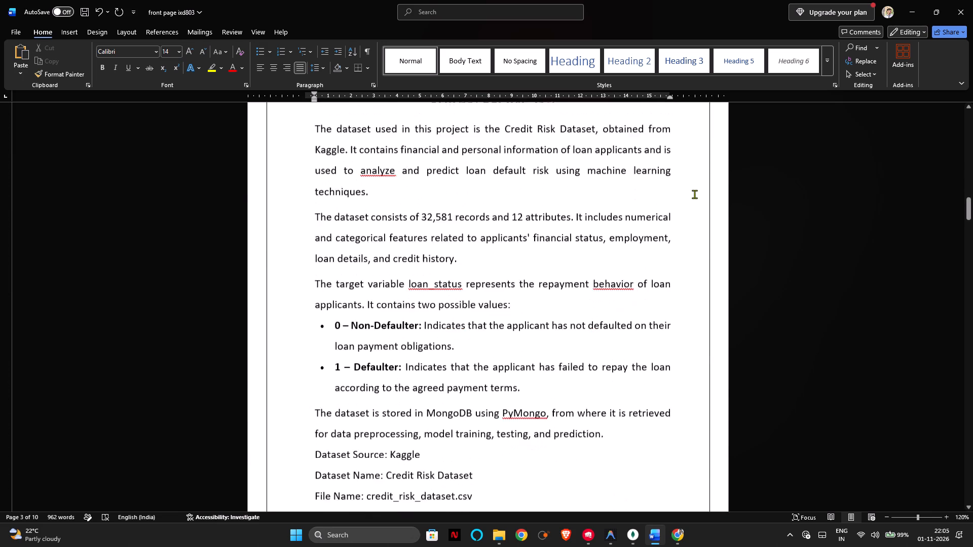
scroll(694, 194, "down", 9)
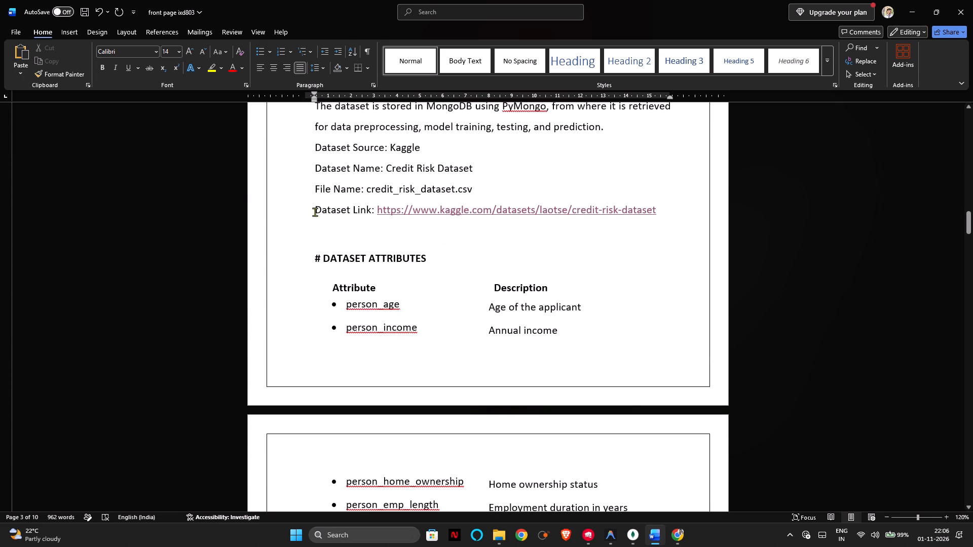
left_click_drag(313, 210, 370, 214)
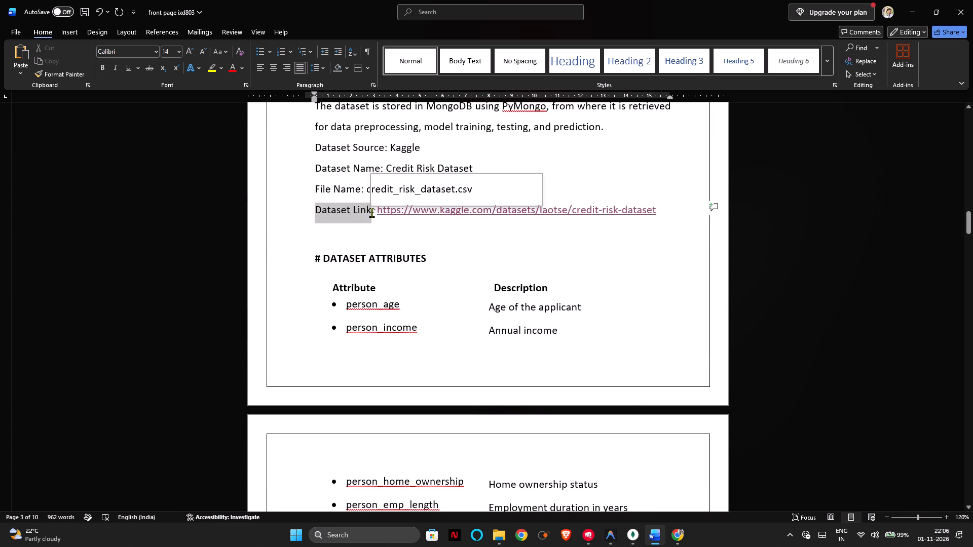
key("ctrl+b")
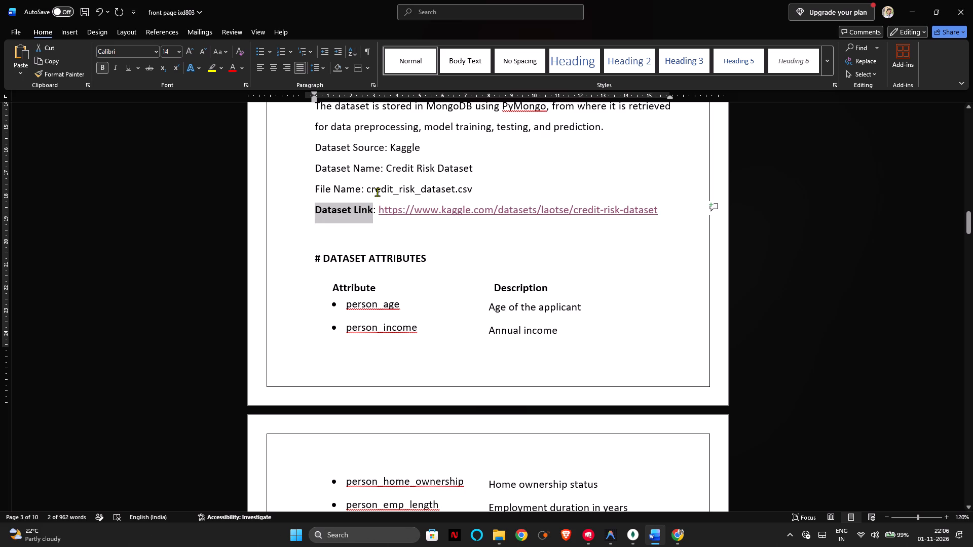
key("ctrl+i")
key("ctrl+u")
left_click(494, 189)
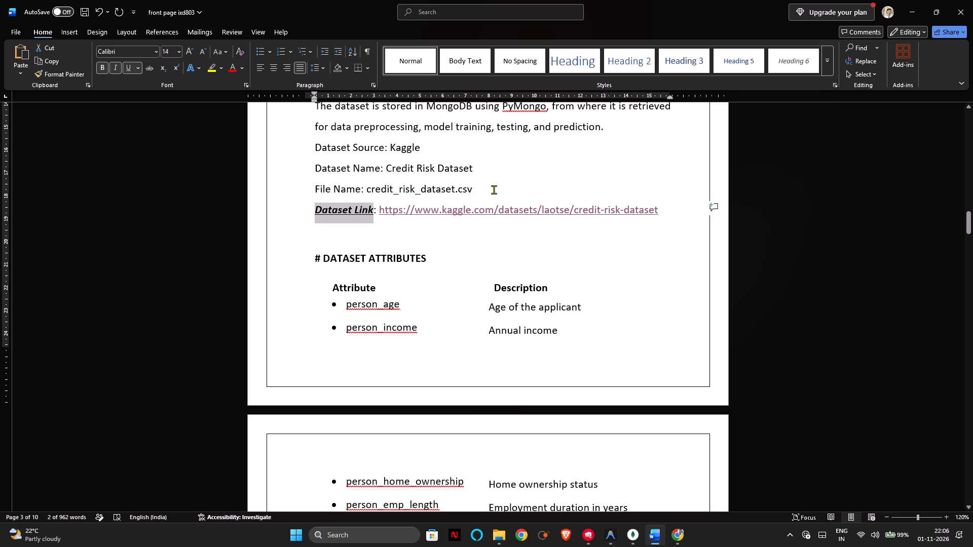
Insert an extra space between the "Dataset Link:" label and the Kaggle URL.
left_click(378, 206)
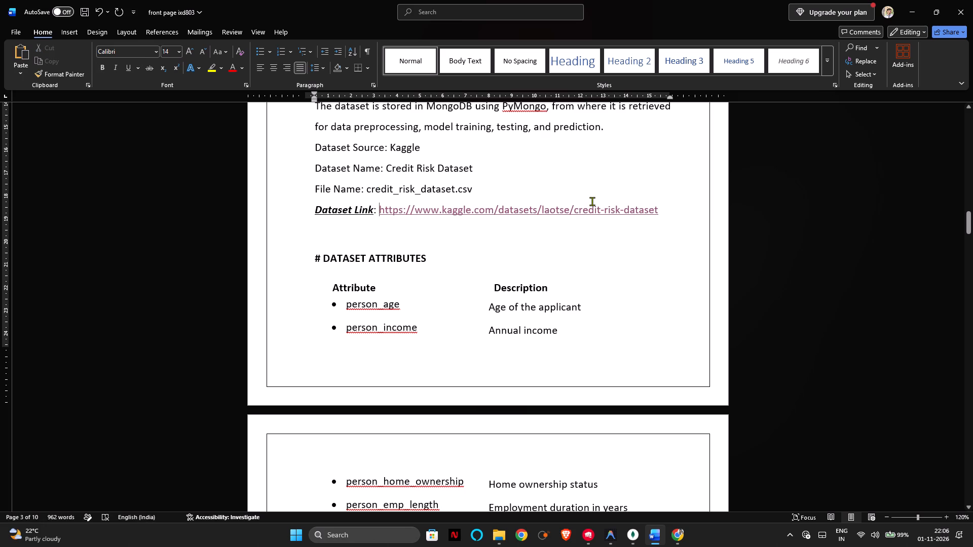
key("space")
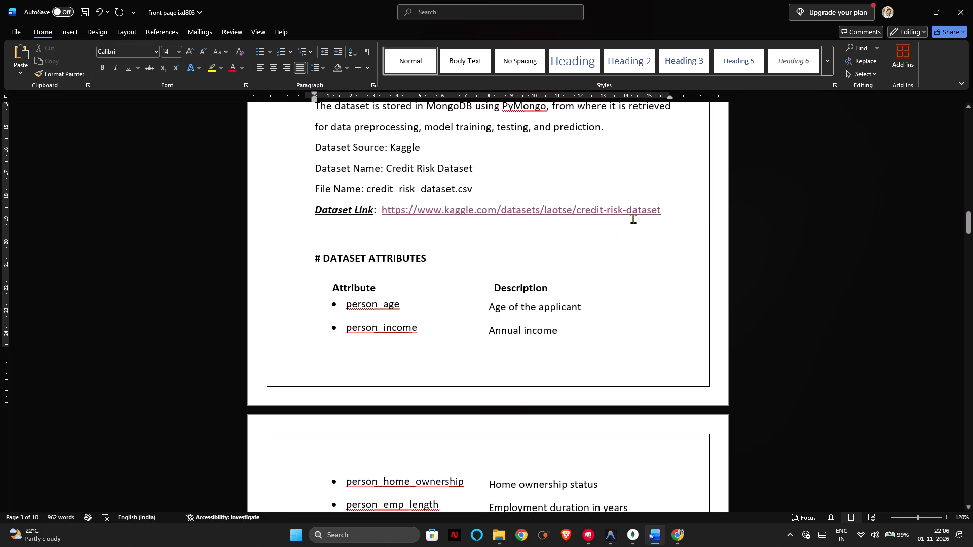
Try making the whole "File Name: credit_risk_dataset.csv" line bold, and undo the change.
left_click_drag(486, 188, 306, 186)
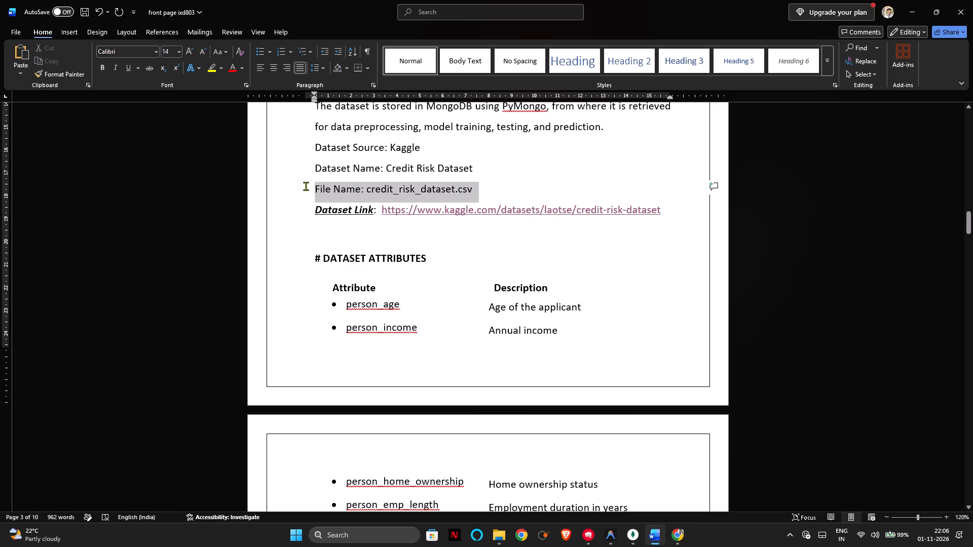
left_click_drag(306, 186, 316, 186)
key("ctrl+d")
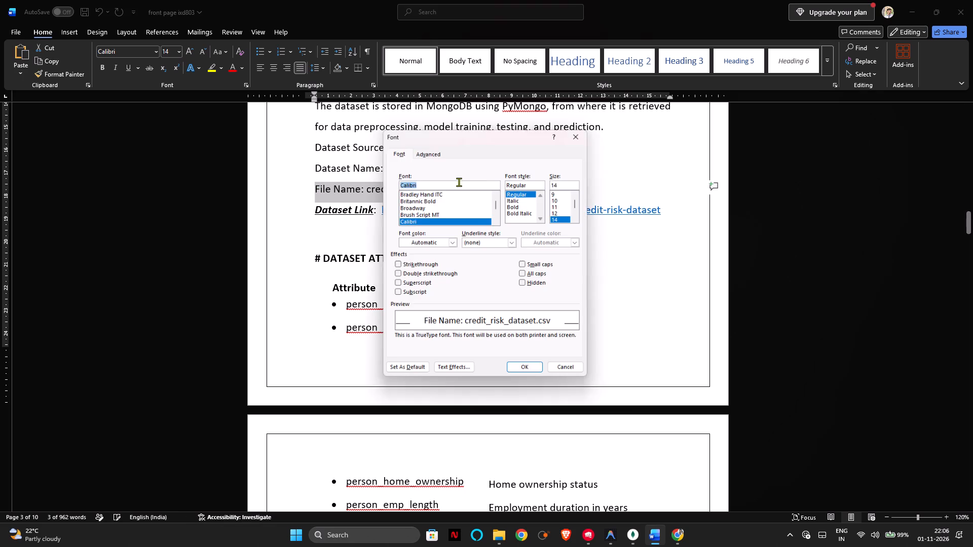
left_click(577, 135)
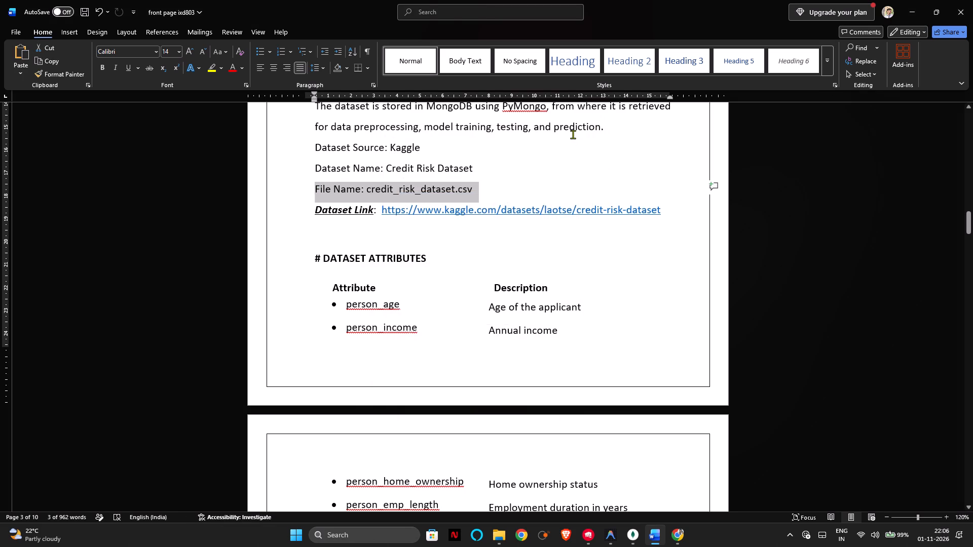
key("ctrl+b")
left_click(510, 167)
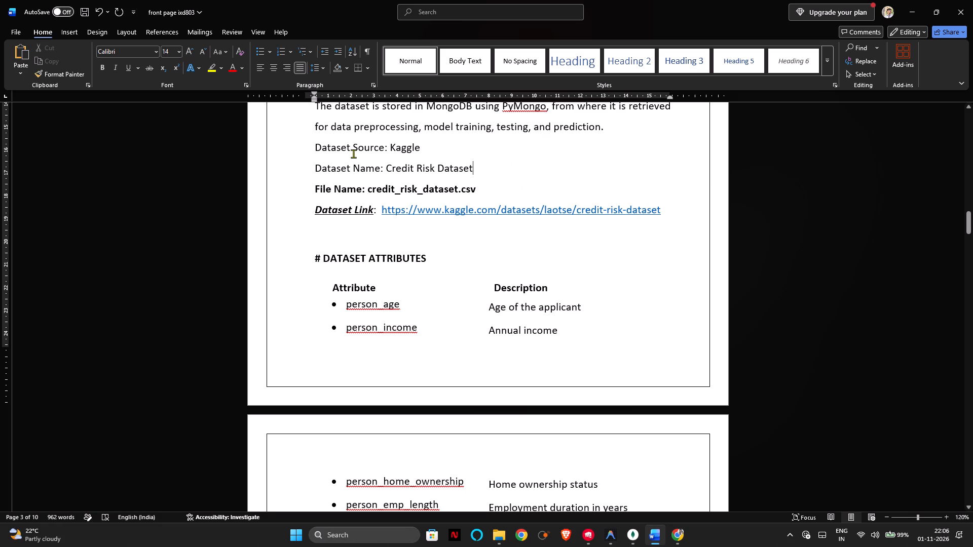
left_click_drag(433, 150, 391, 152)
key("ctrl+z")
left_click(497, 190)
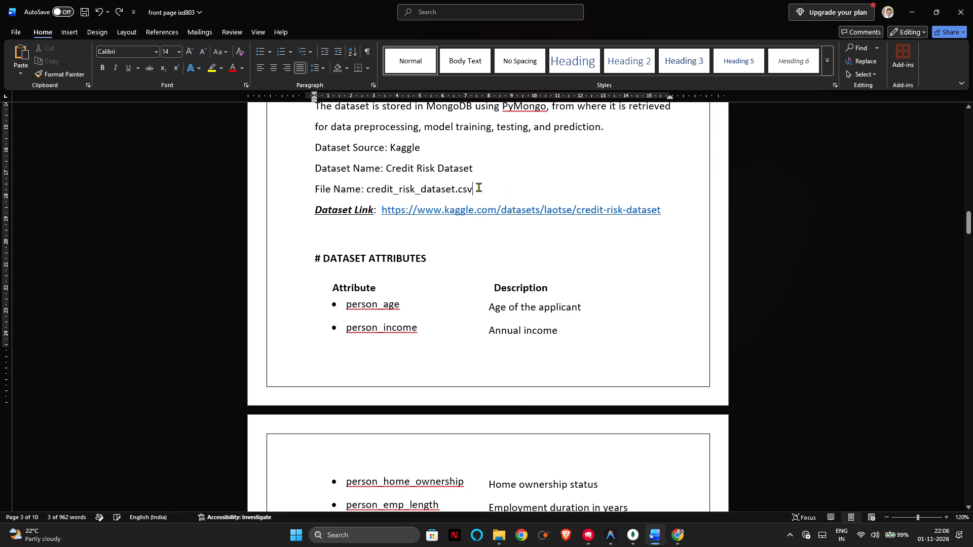
Make the dataset description values "credit_risk_dataset.csv", "Credit Risk Dataset" and "Kaggle" bold, leaving their labels regular.
left_click_drag(478, 187, 368, 188)
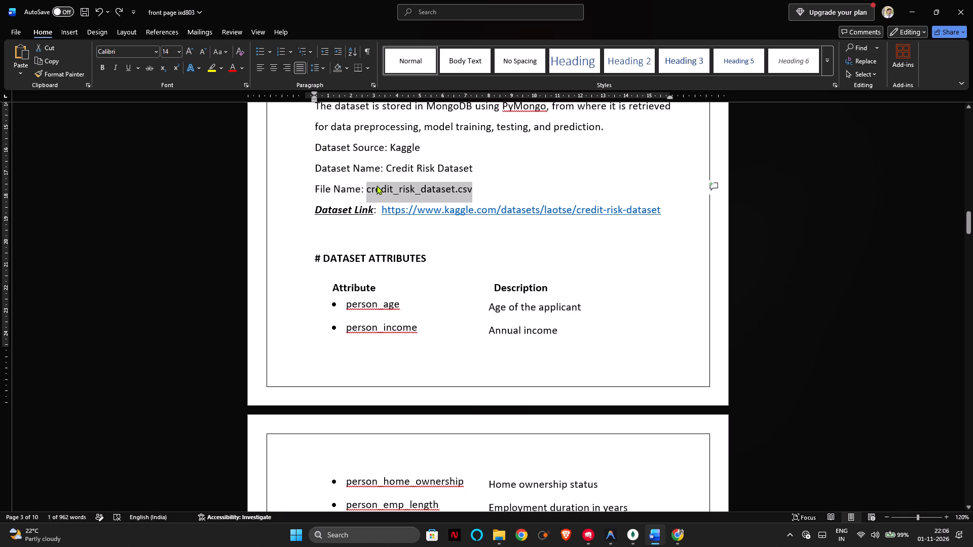
key("ctrl+b")
left_click(478, 170)
left_click_drag(477, 167, 407, 165)
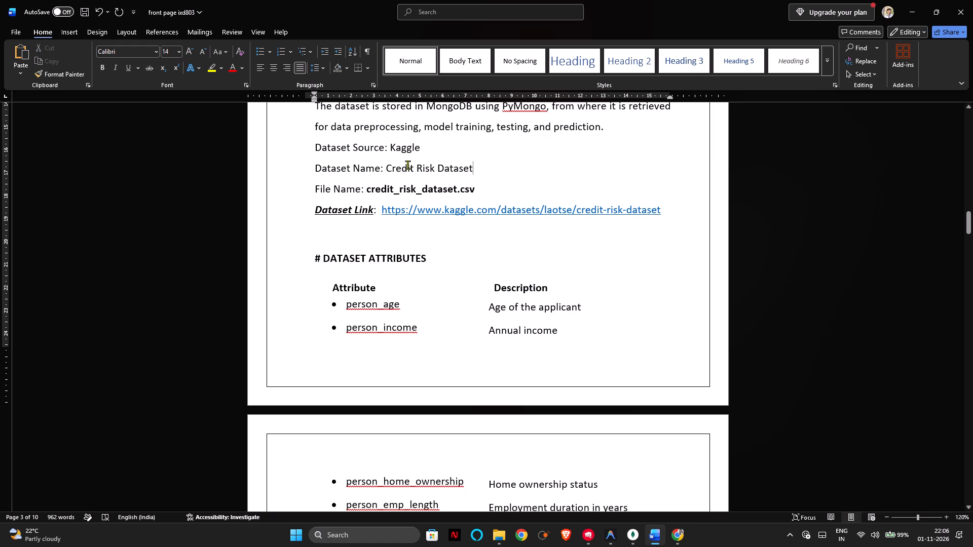
left_click_drag(407, 165, 390, 165)
key("ctrl+b")
left_click(416, 141)
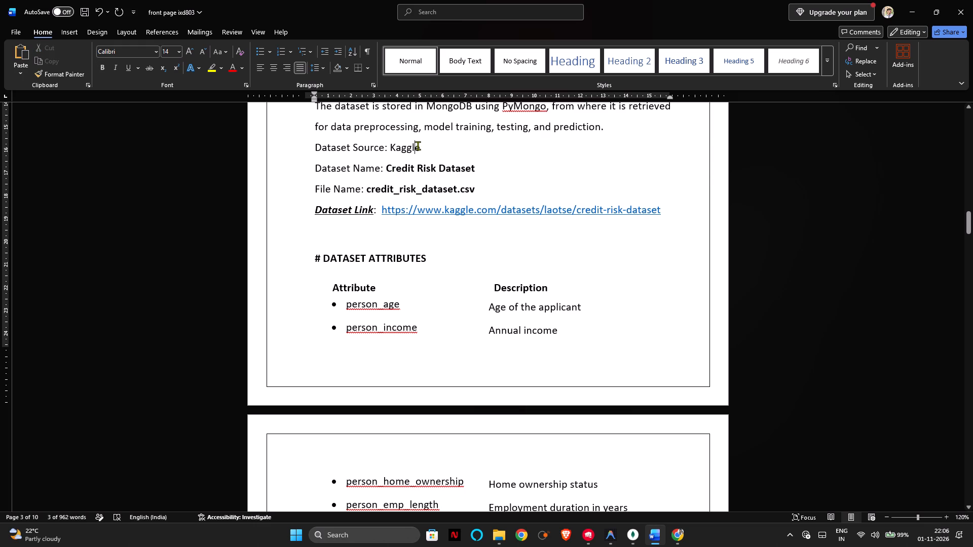
left_click_drag(423, 146, 388, 145)
key("ctrl+b")
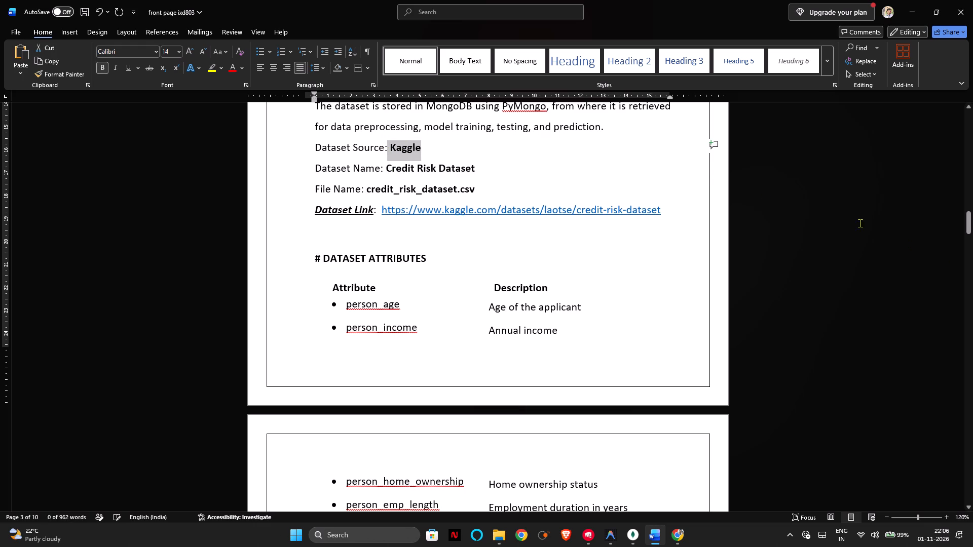
left_click(965, 214)
left_click(557, 171)
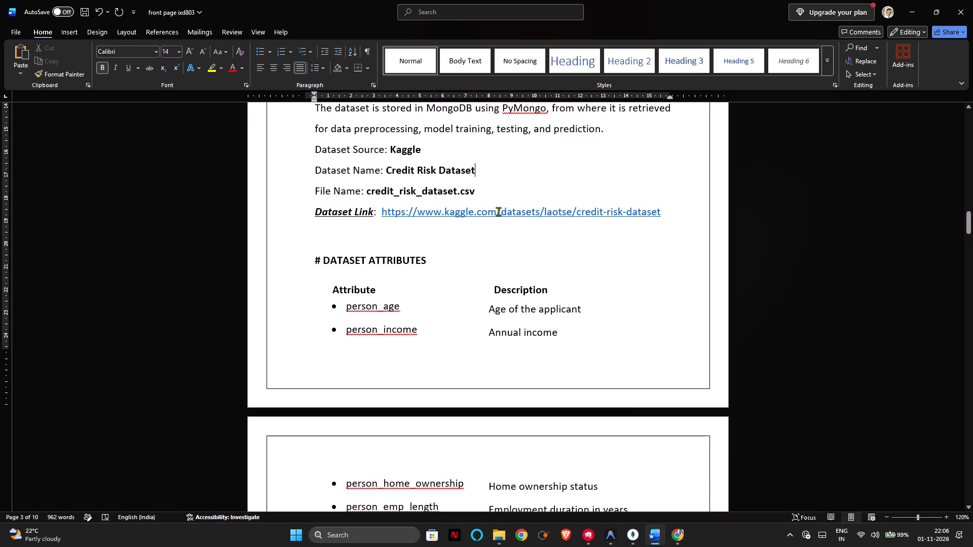
Indent the attributes table headings by inserting three spaces before "Description" and six spaces before "Attribute".
left_click(493, 290)
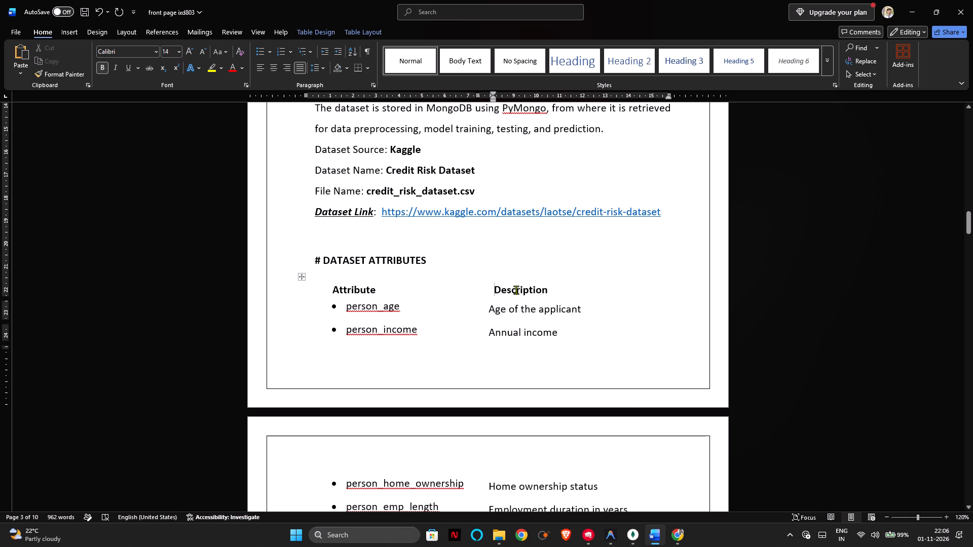
key("space")
key("space")
key("space")
left_click(328, 289)
key("space")
key("space")
key("space")
key("space")
key("space")
key("space")
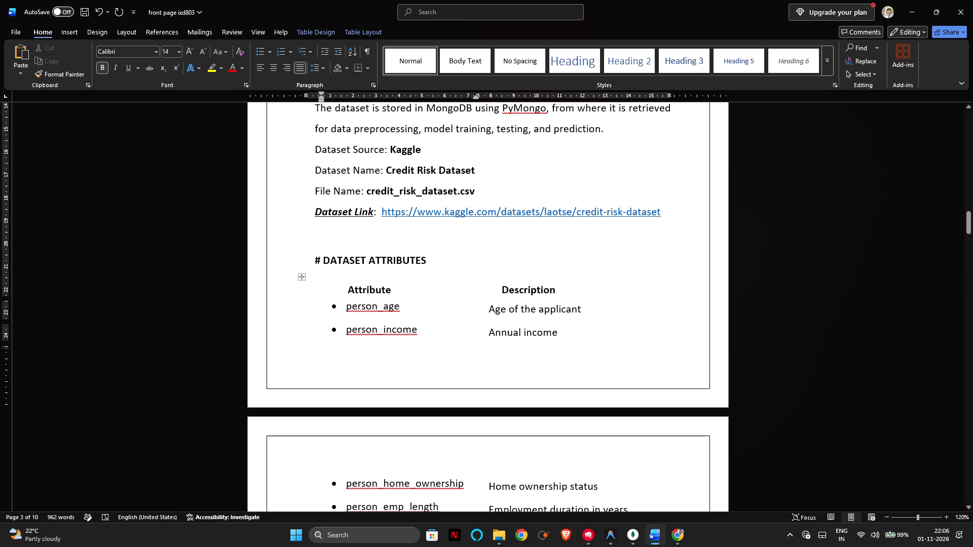
Remove the blank line between "# Close MongoDB connection" and "client.close()" at the end of the source code.
left_click(971, 225)
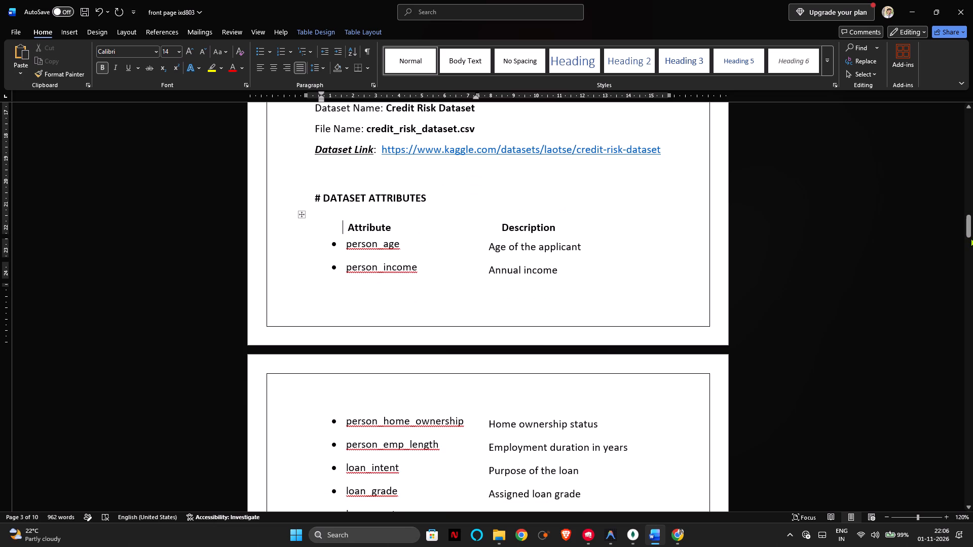
left_click_drag(970, 226, 972, 246)
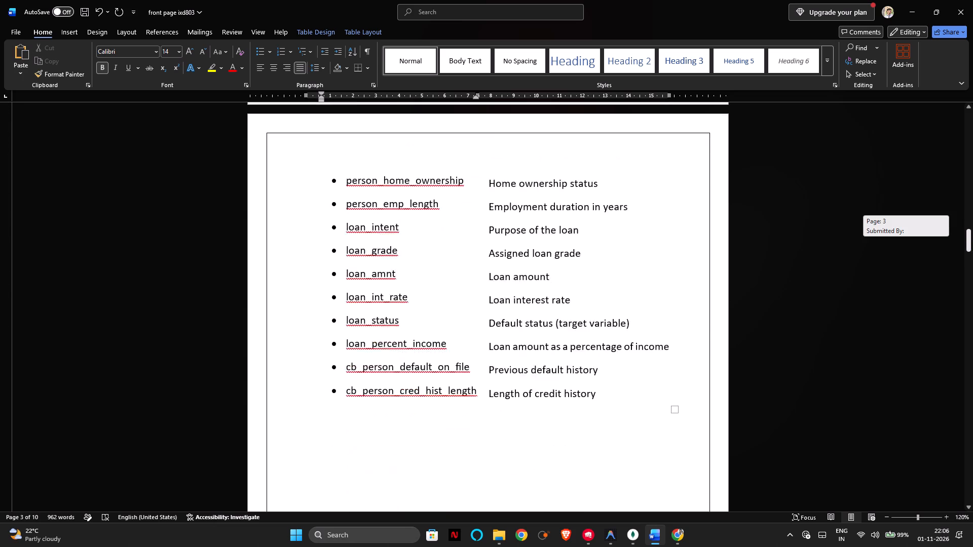
left_click_drag(972, 246, 972, 279)
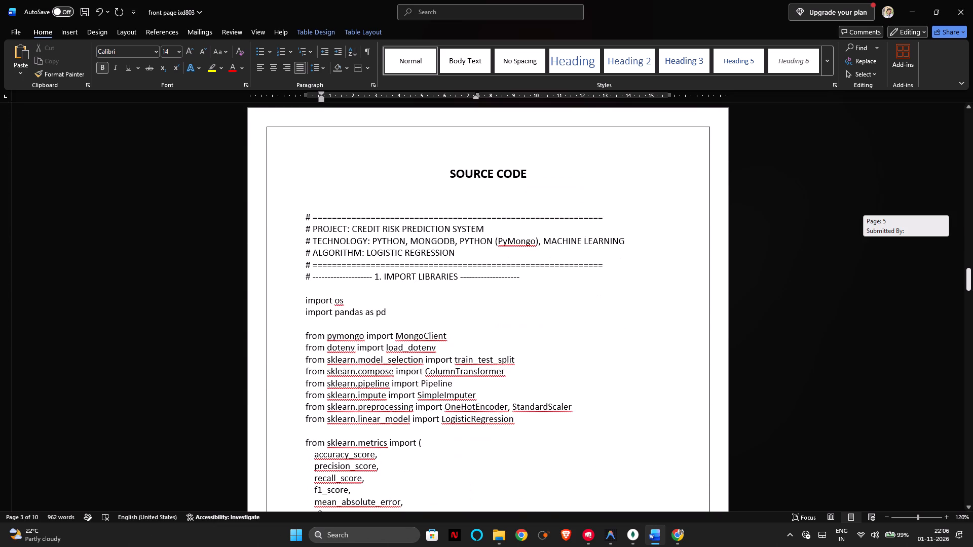
left_click_drag(972, 279, 969, 422)
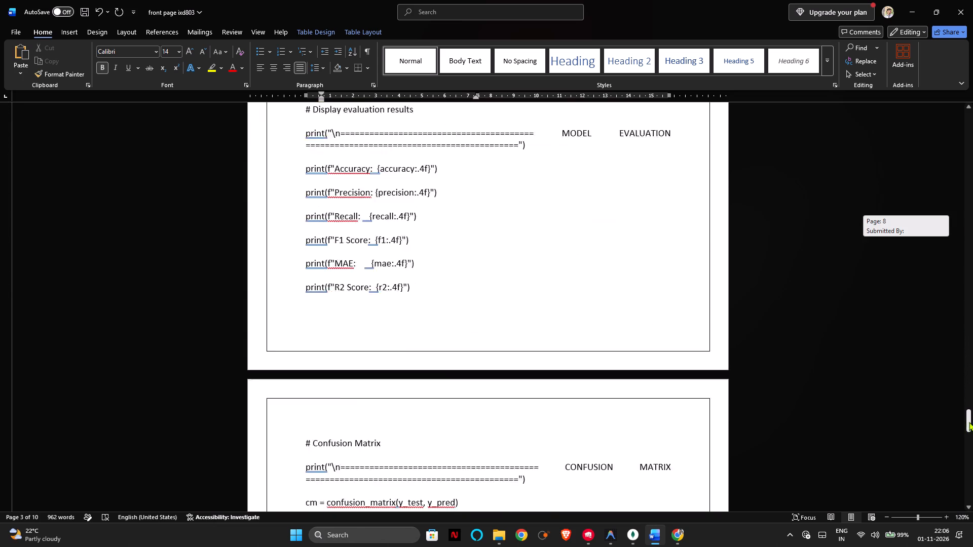
left_click_drag(969, 422, 972, 488)
left_click(456, 339)
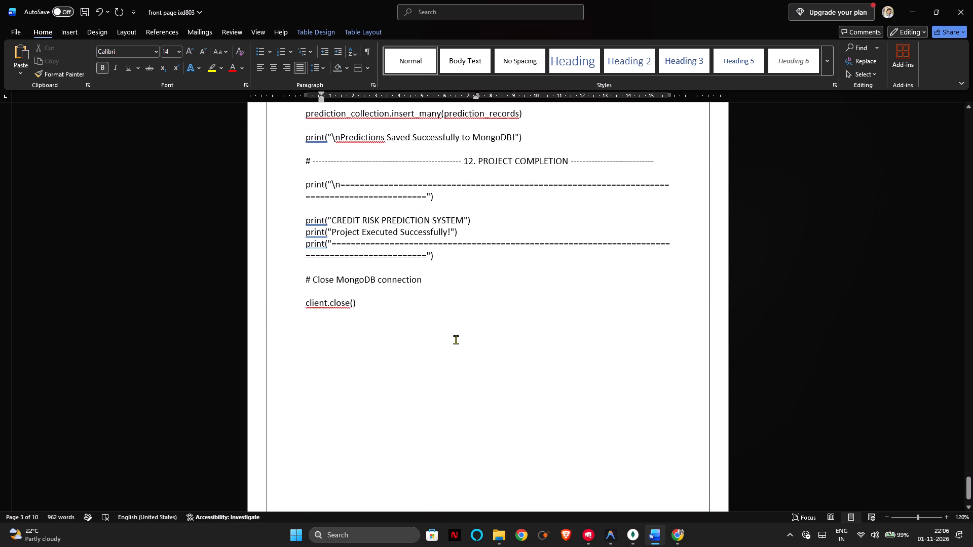
left_click(362, 290)
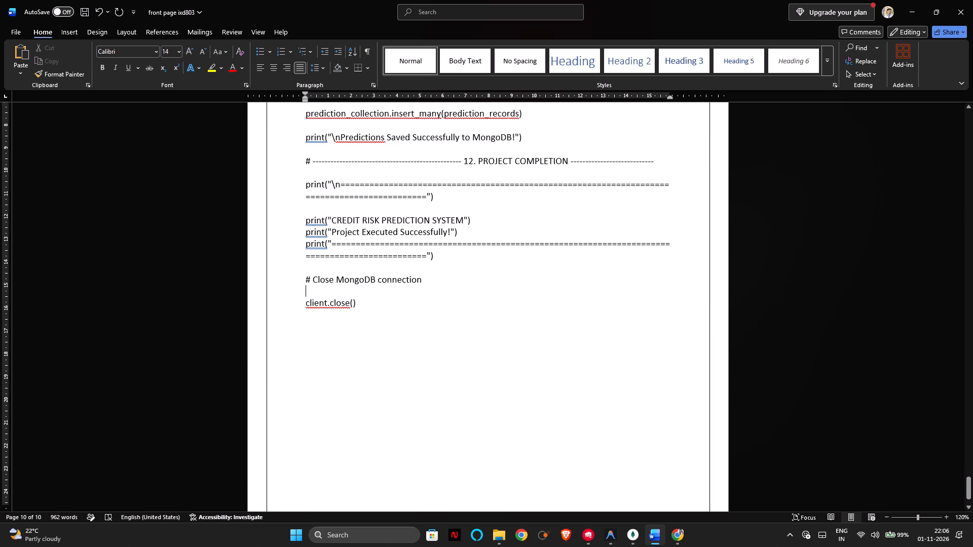
key("BackSpace")
Add a centred, bold, 16 pt heading "SCREENSHOTS" a few lines below the end of the source code.
left_click(419, 338)
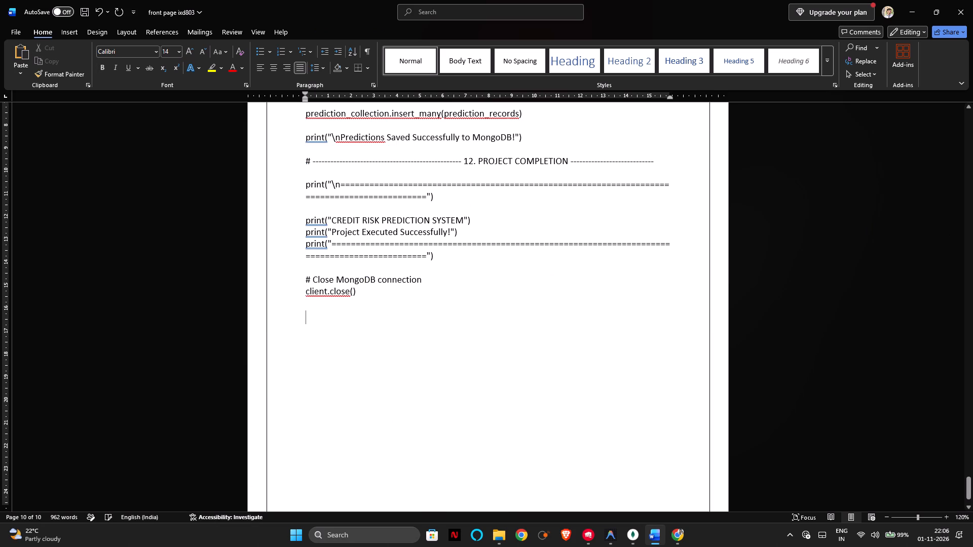
key("Return")
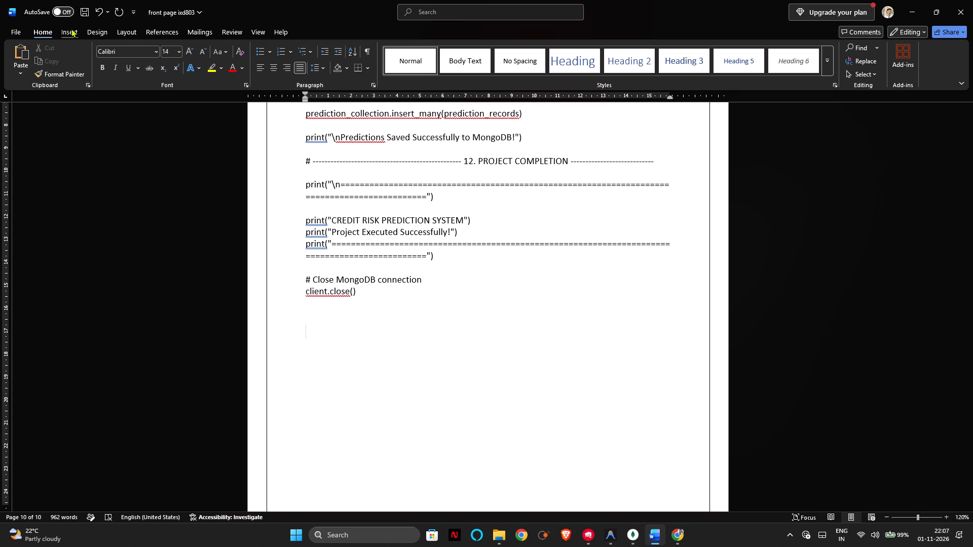
left_click(274, 65)
left_click(171, 52)
key("BackSpace")
key("1")
type("6")
key("space")
key("shift+s")
key("BackSpace")
key("BackSpace")
left_click(414, 351)
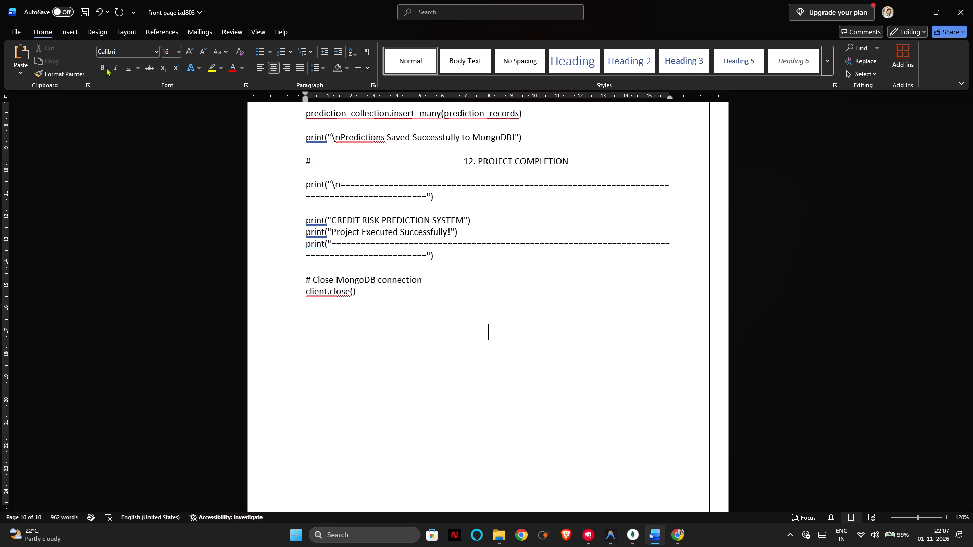
left_click(106, 67)
key("Return")
type("Screeen")
key("BackSpace")
key("BackSpace")
key("BackSpace")
key("BackSpace")
key("BackSpace")
key("BackSpace")
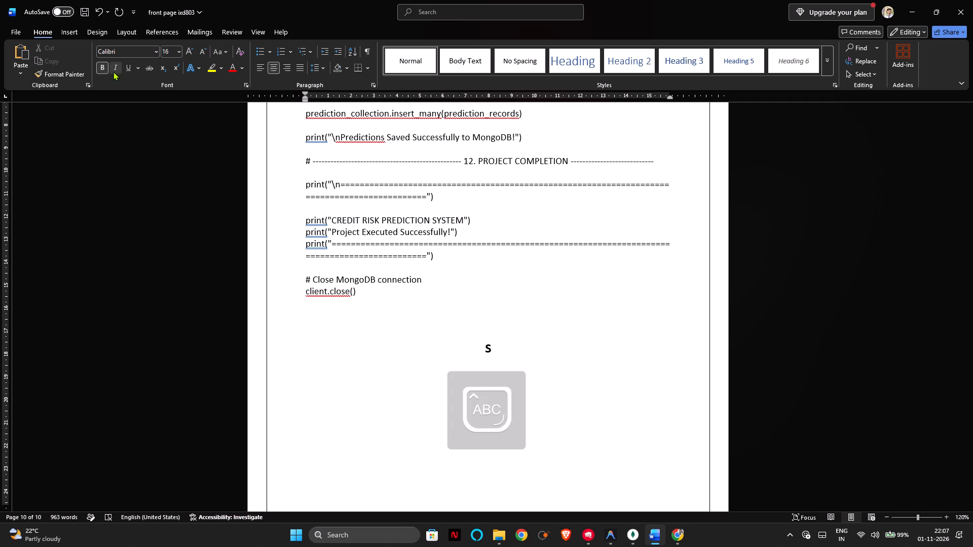
type("CR")
type("EENSHOTS")
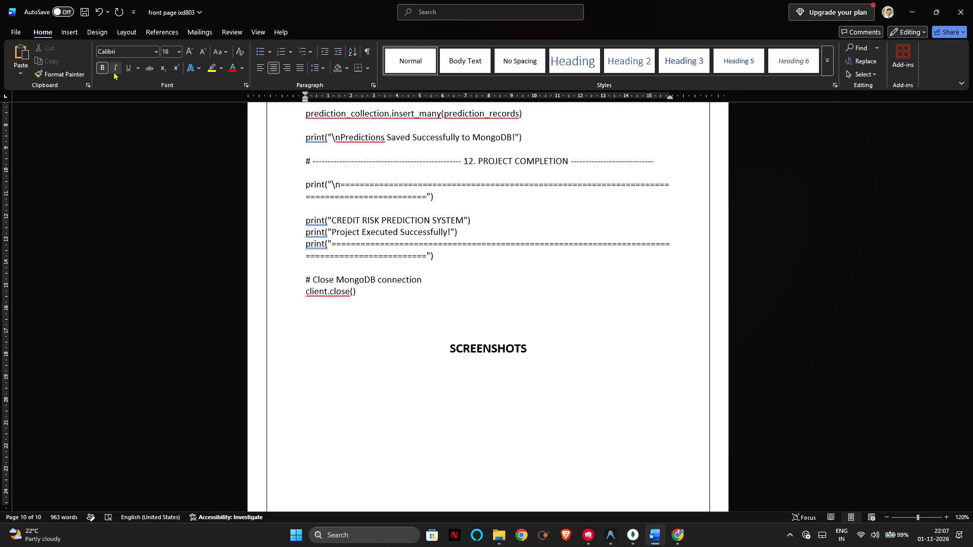
Start a left-aligned paragraph in 12 pt, two lines below the "SCREENSHOTS" heading.
key("Return")
key("Return")
left_click(171, 46)
left_click(169, 50)
key("BackSpace")
type("\\12")
key("BackSpace")
key("BackSpace")
key("BackSpace")
key("BackSpace")
type("12")
left_click(261, 65)
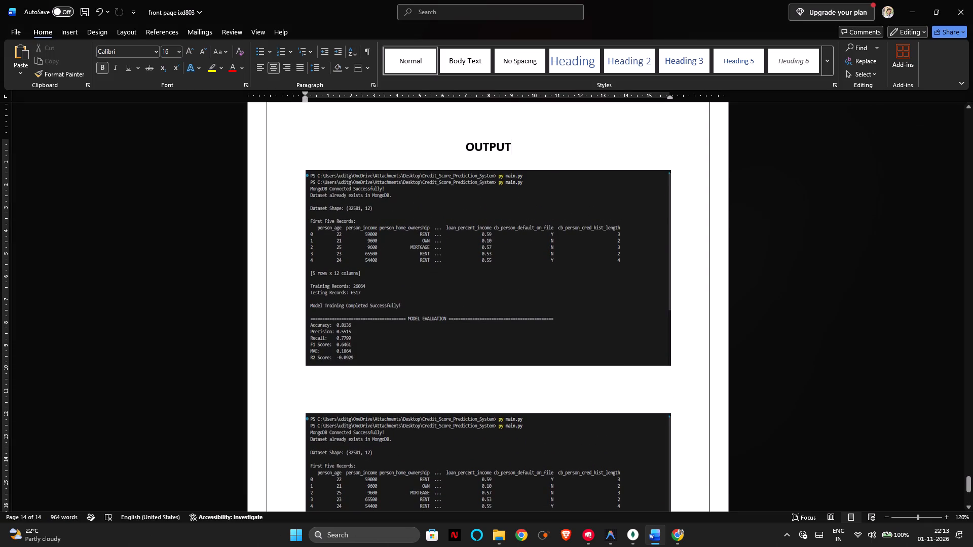
scroll(479, 289, "down", 6)
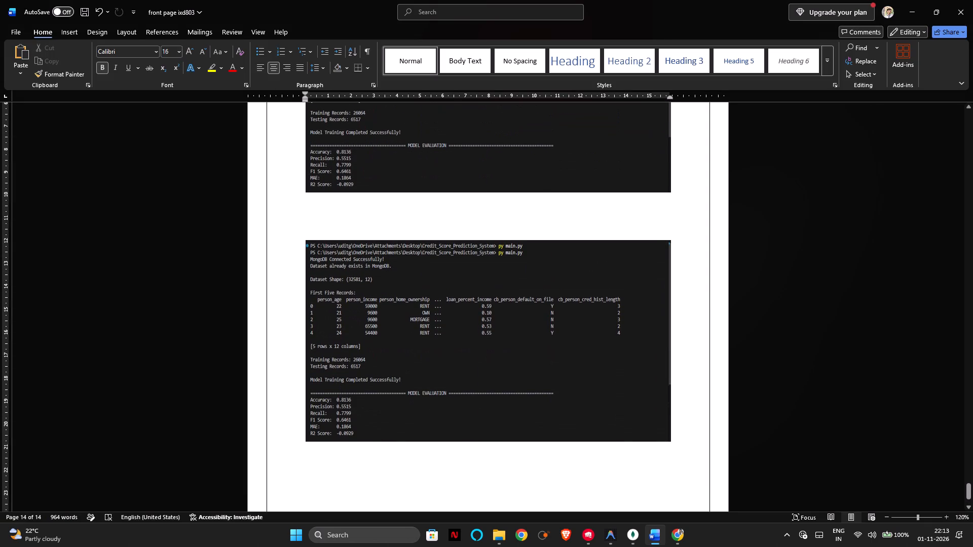
scroll(478, 291, "up", 4)
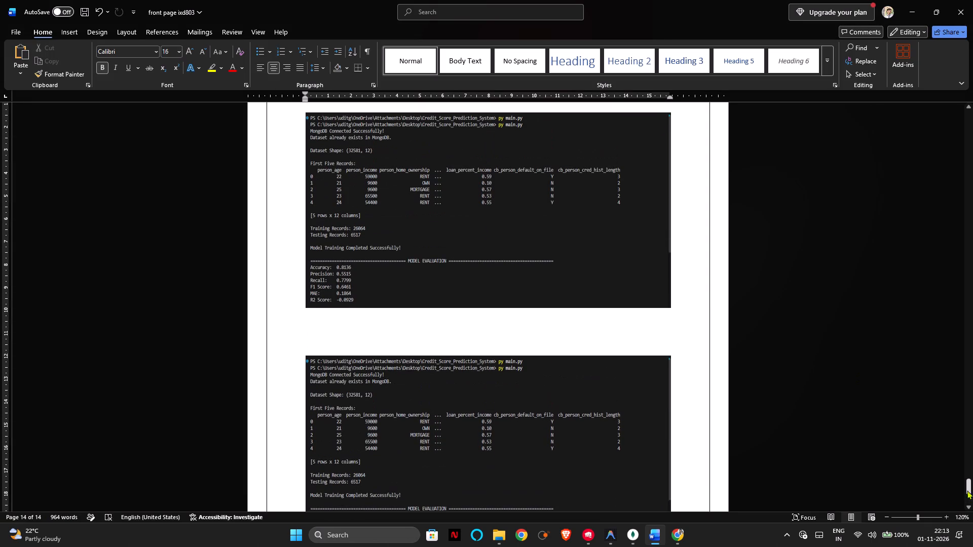
left_click_drag(966, 485, 945, 309)
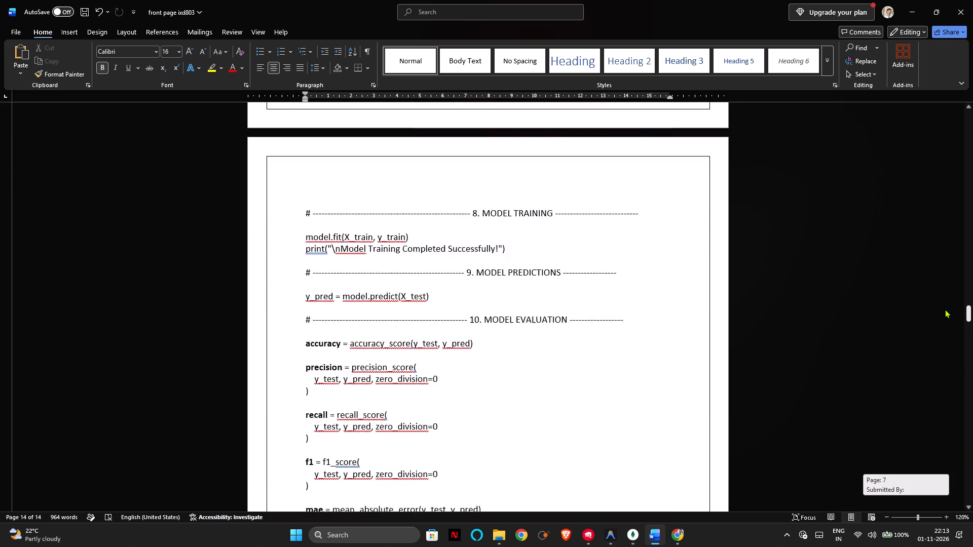
left_click_drag(945, 309, 931, 273)
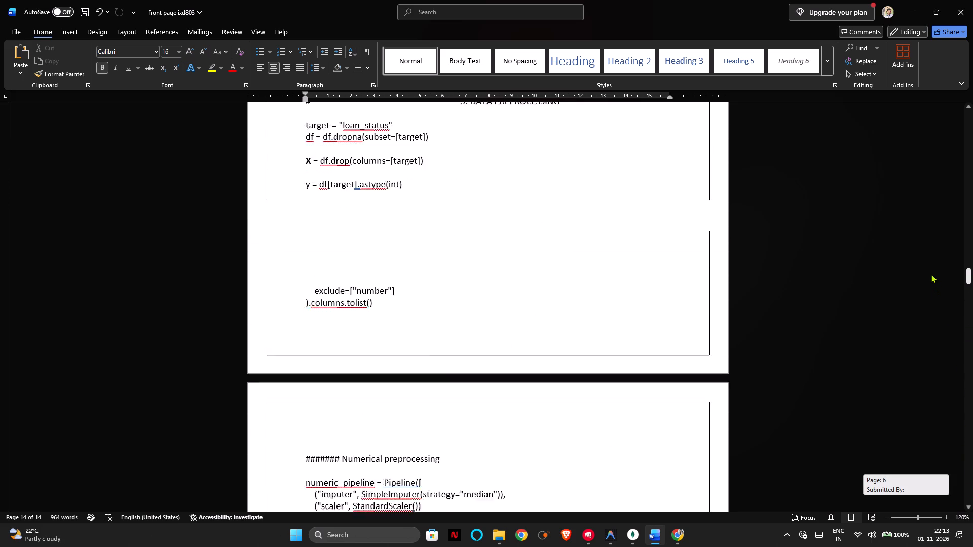
left_click_drag(931, 273, 938, 194)
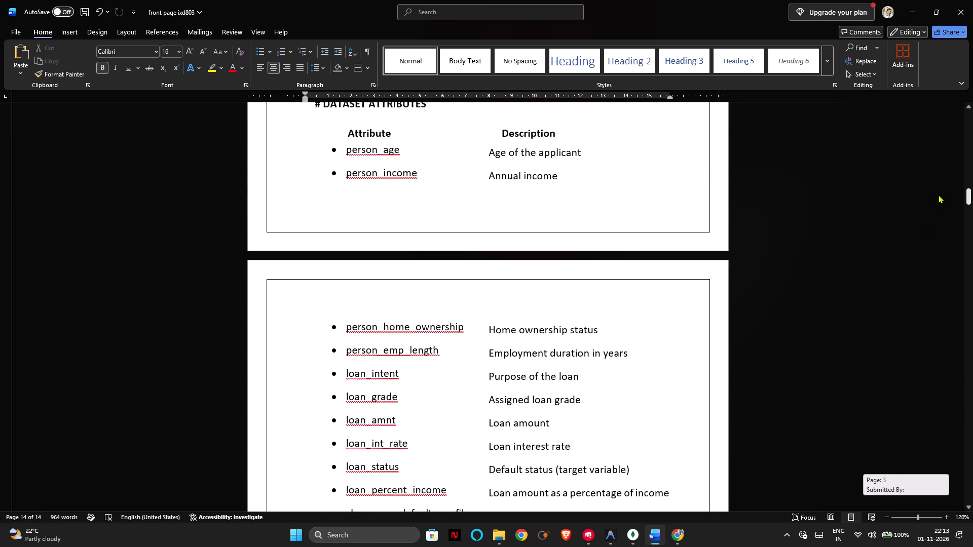
left_click_drag(938, 194, 943, 174)
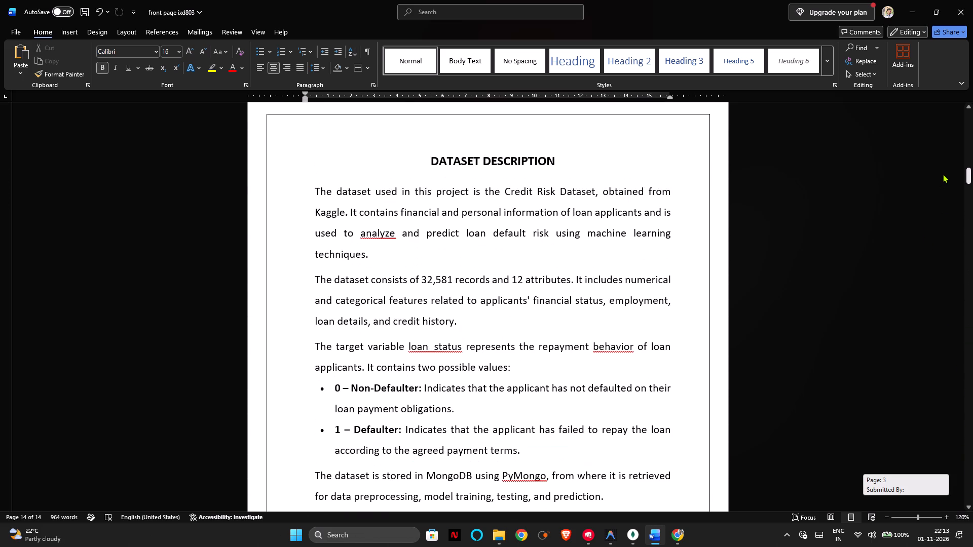
left_click_drag(943, 174, 946, 179)
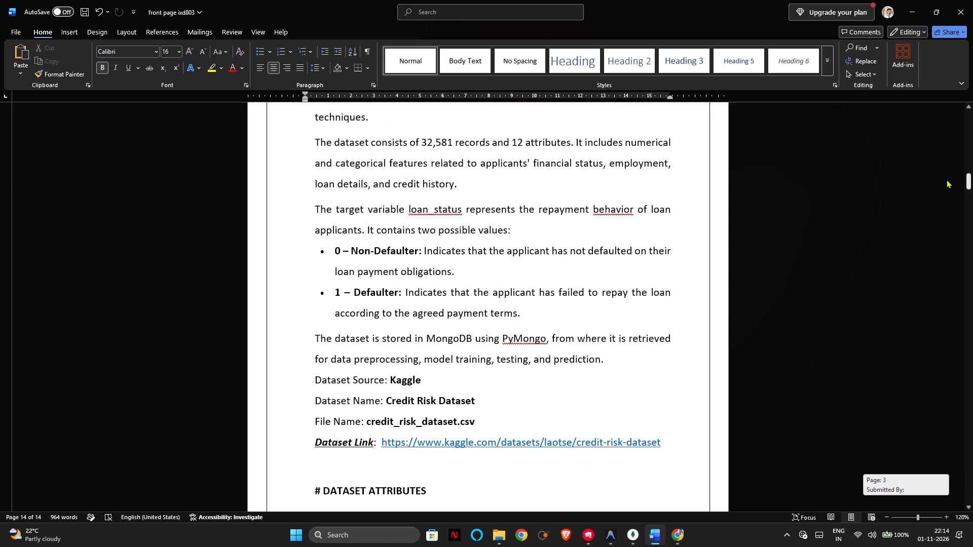
left_click_drag(946, 179, 948, 174)
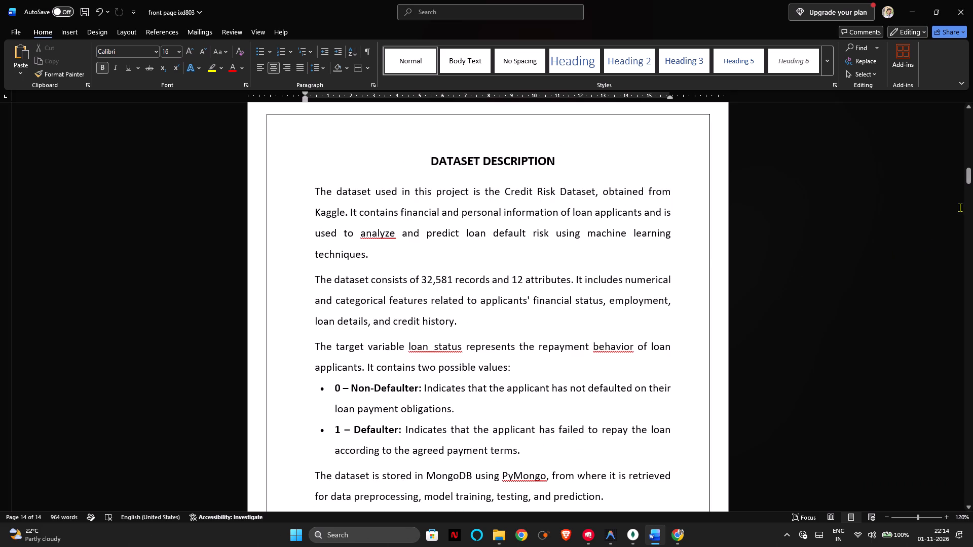
scroll(455, 286, "down", 7)
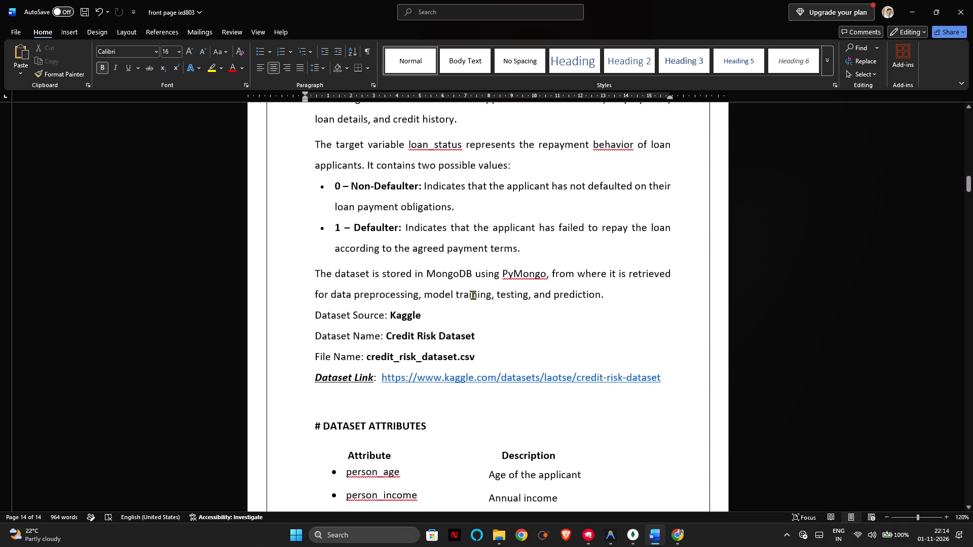
Remove the blank line between the X and y assignments in the report's 5. DATA PREPROCESSING code.
scroll(473, 295, "down", 7)
scroll(473, 295, "up", 14)
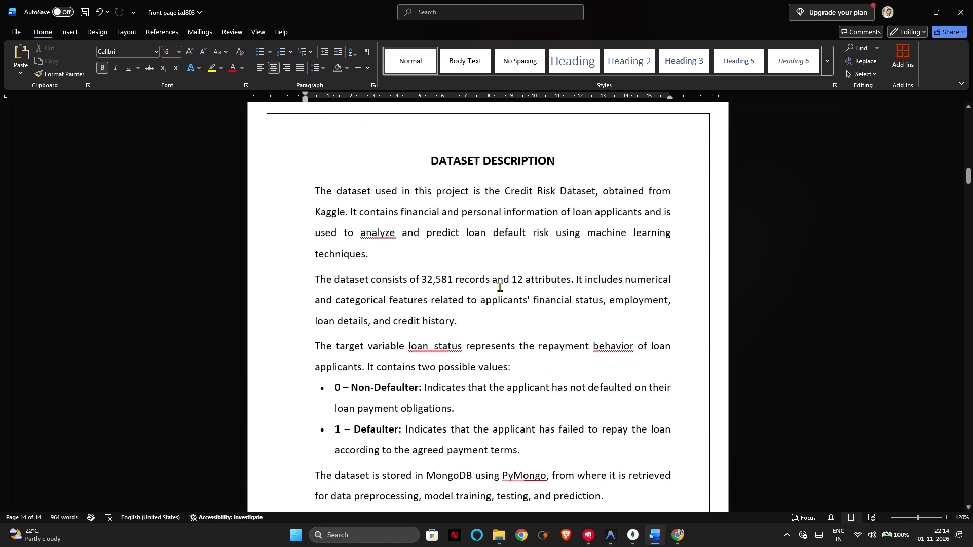
scroll(500, 287, "down", 13)
scroll(500, 287, "down", 20)
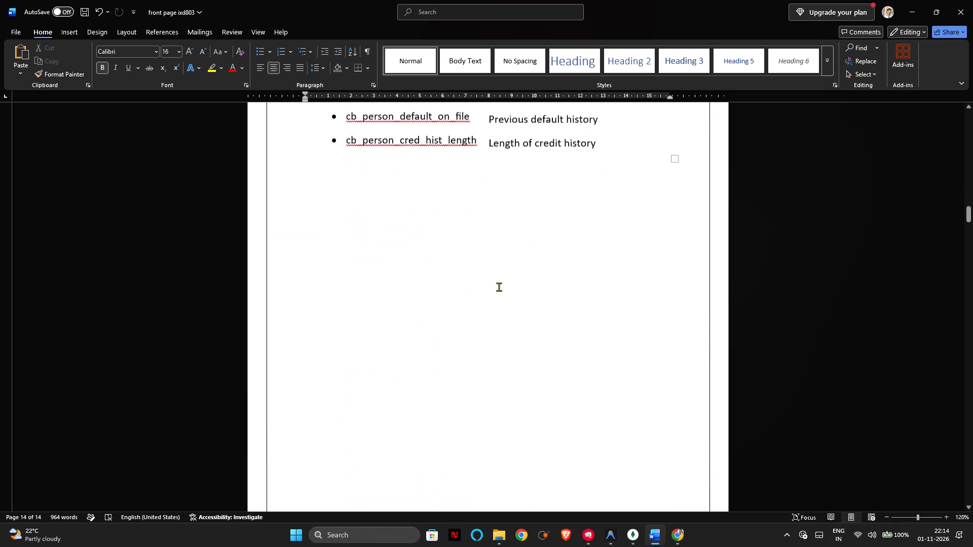
scroll(500, 285, "down", 20)
scroll(500, 285, "down", 13)
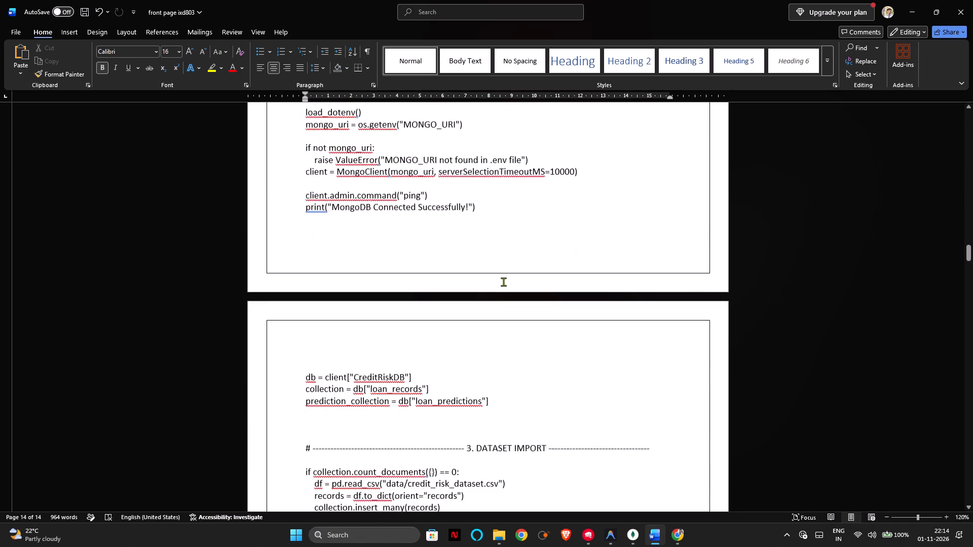
scroll(506, 281, "down", 14)
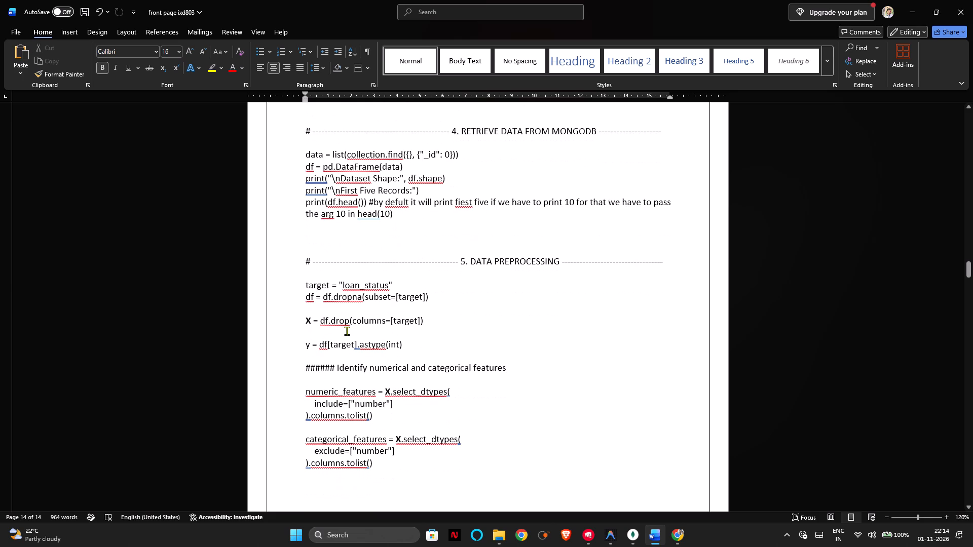
left_click(347, 332)
key("BackSpace")
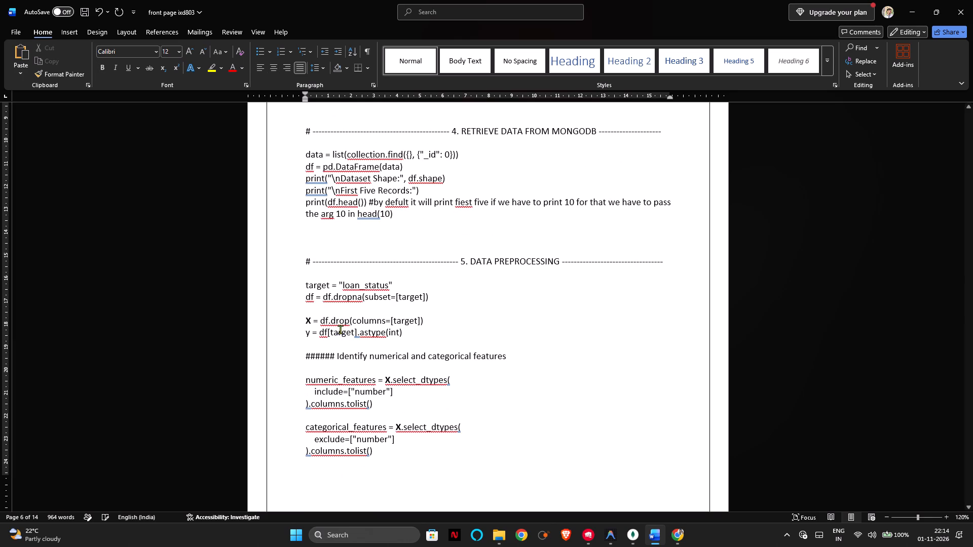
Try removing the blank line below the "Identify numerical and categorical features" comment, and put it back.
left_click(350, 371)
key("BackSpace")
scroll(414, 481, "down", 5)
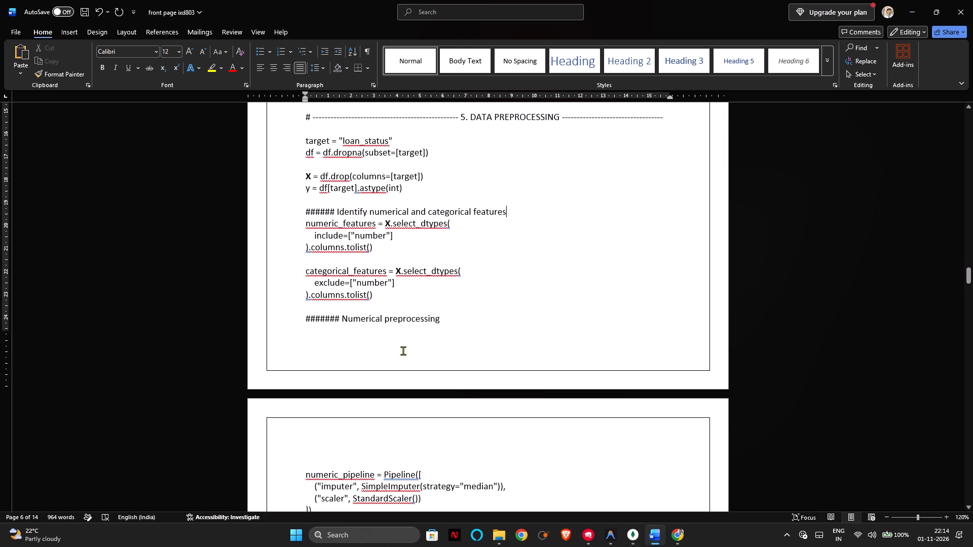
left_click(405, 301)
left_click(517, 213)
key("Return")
Remove the blank lines directly below the "Categorical preprocessing", "Numerical preprocessing" and "Combine preprocessing pipelines" comments.
scroll(440, 379, "down", 7)
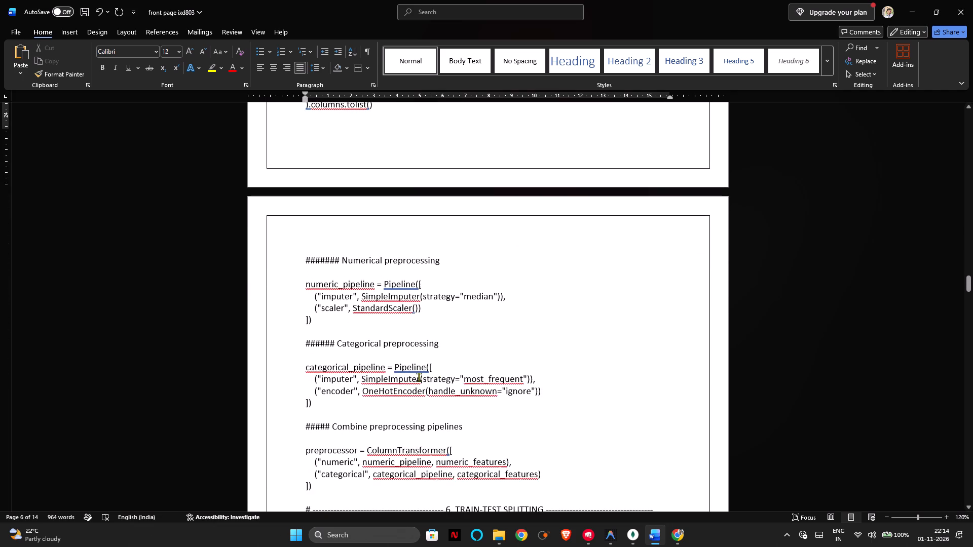
left_click(380, 363)
left_click(386, 355)
key("BackSpace")
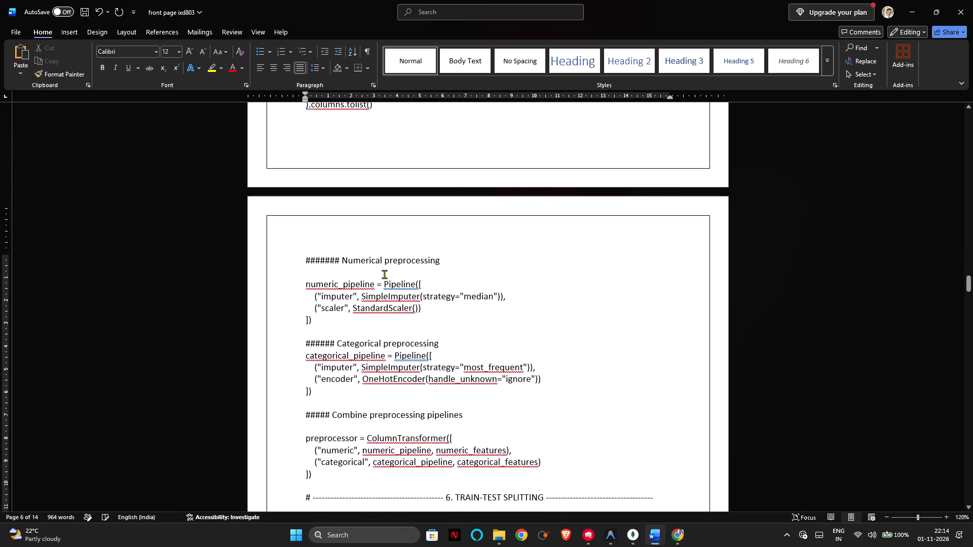
left_click(384, 273)
key("BackSpace")
scroll(368, 403, "down", 3)
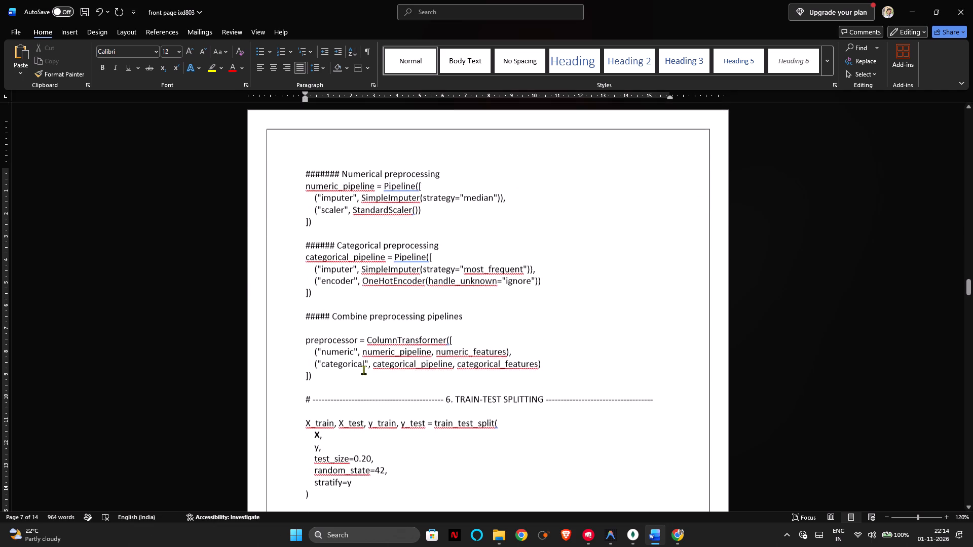
left_click(367, 327)
key("BackSpace")
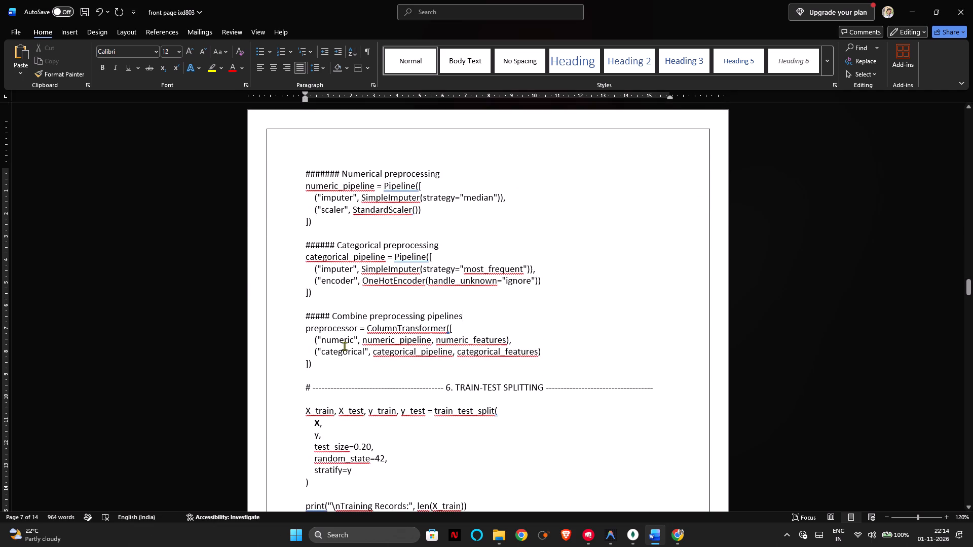
Lengthen the dashed line before the "6. TRAIN-TEST SPLITTING" title by two dashes.
scroll(352, 371, "down", 3)
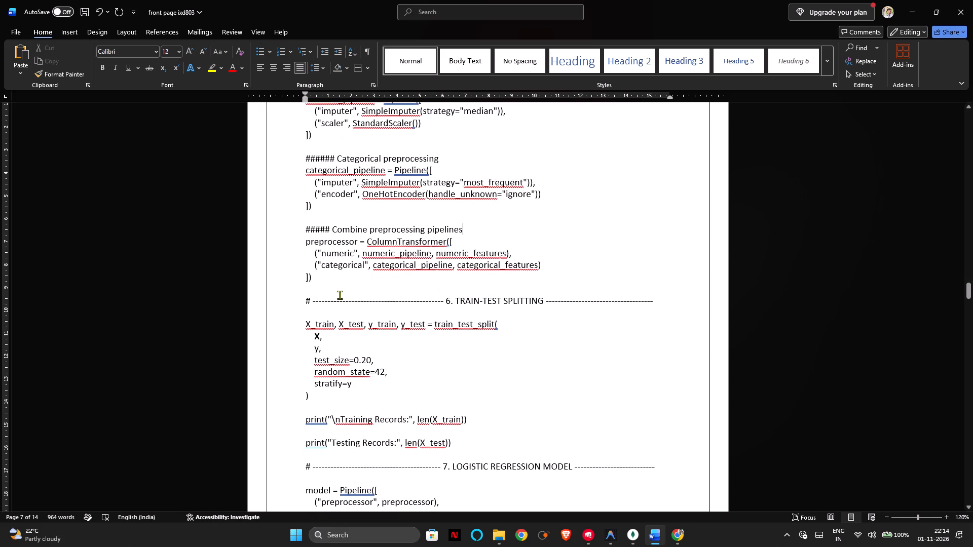
left_click(416, 300)
key("minus")
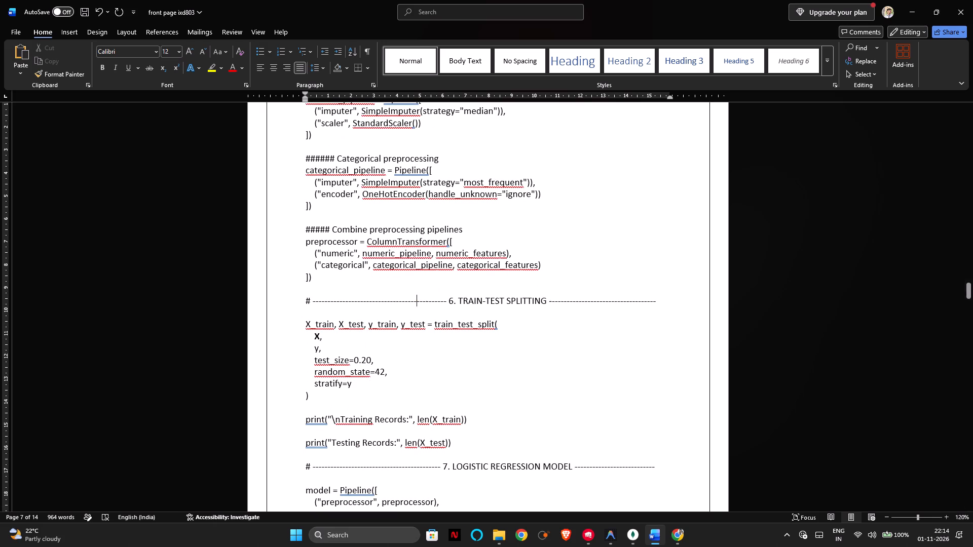
key("minus")
Remove the blank lines between the Training and Testing Records prints and between the preprocessor and classifier entries of the model pipeline.
left_click(336, 435)
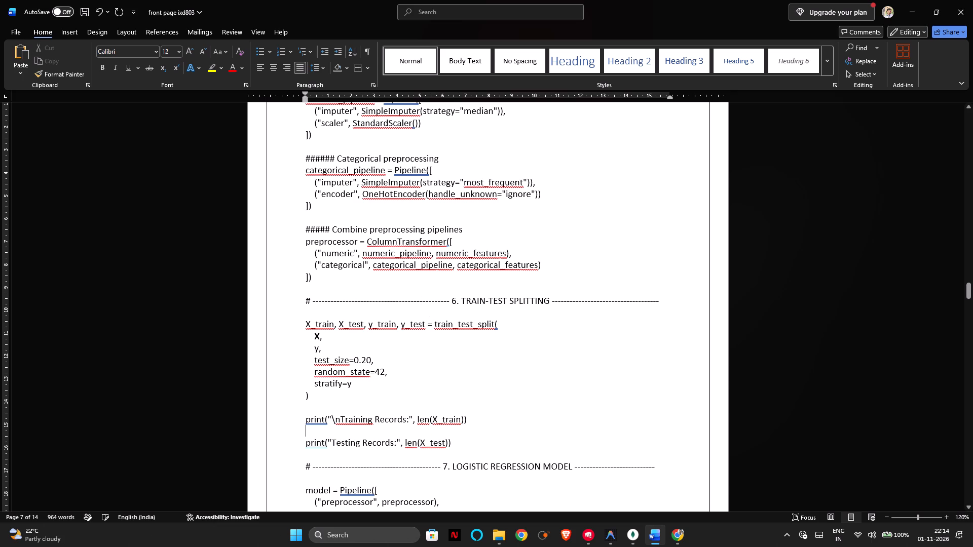
key("BackSpace")
scroll(428, 439, "down", 1)
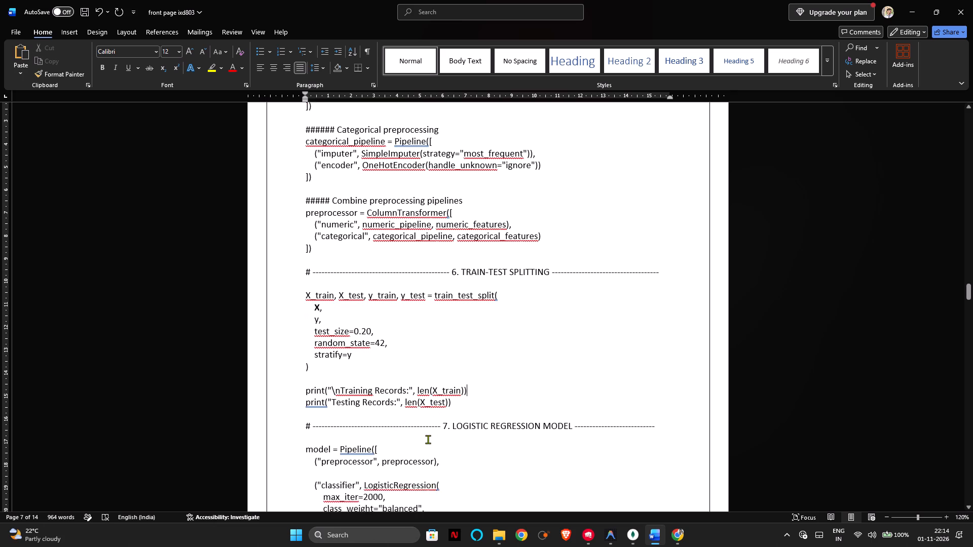
scroll(428, 439, "down", 4)
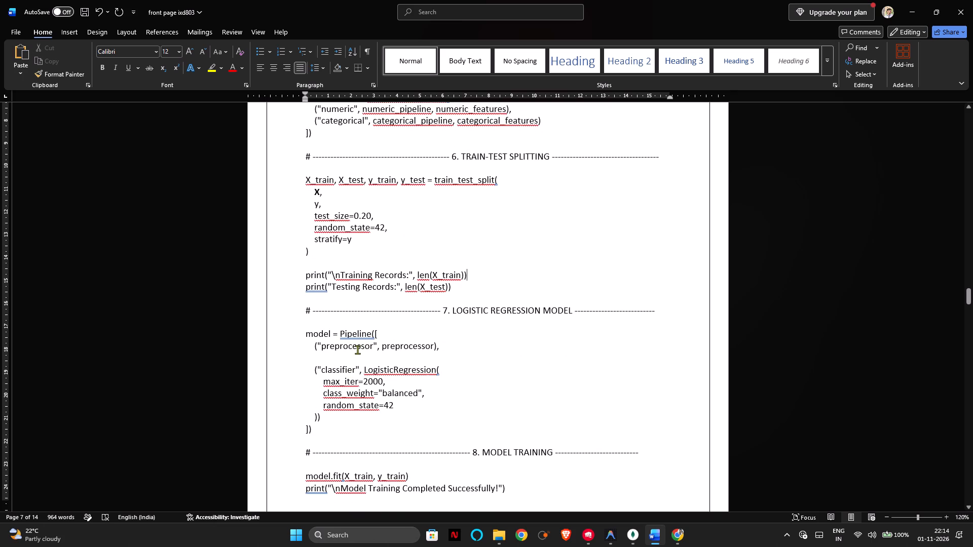
left_click(360, 359)
key("BackSpace")
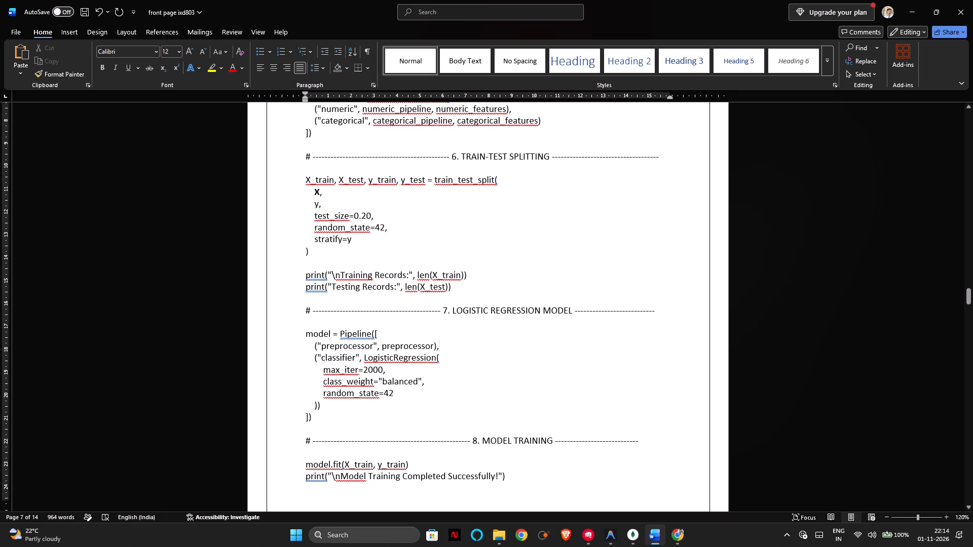
Lengthen the dashed line before the "9. MODEL PREDICTIONS" title by one dash.
scroll(525, 353, "down", 2)
scroll(485, 374, "down", 9)
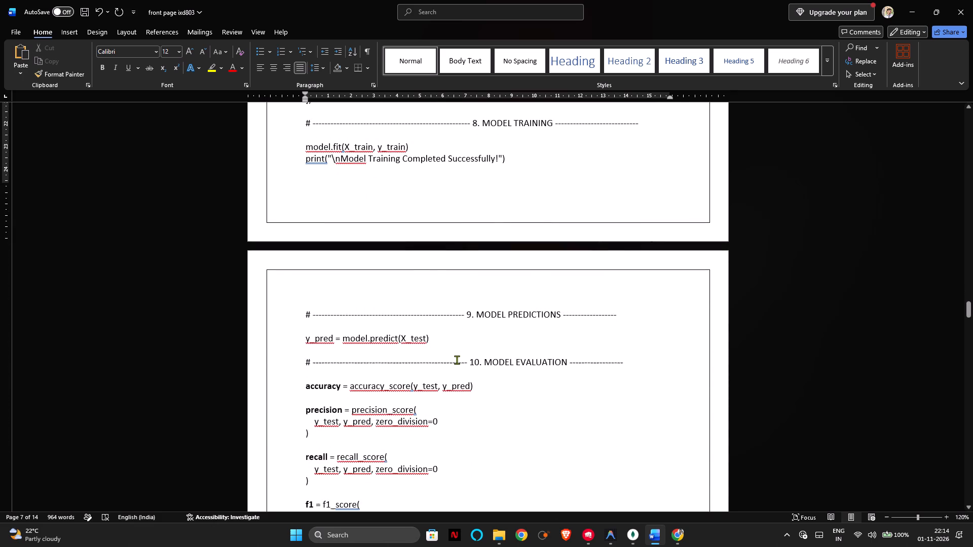
scroll(447, 311, "down", 5)
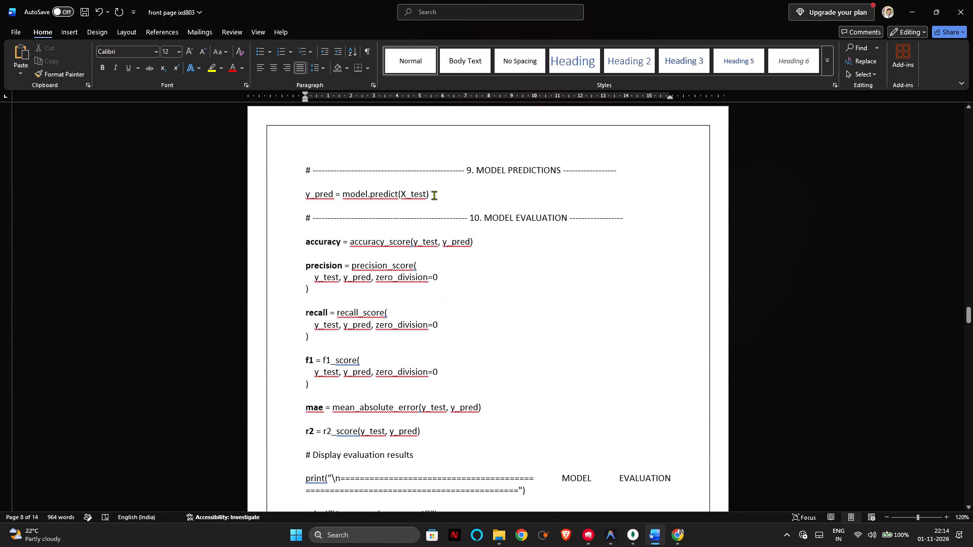
left_click(445, 169)
key("minus")
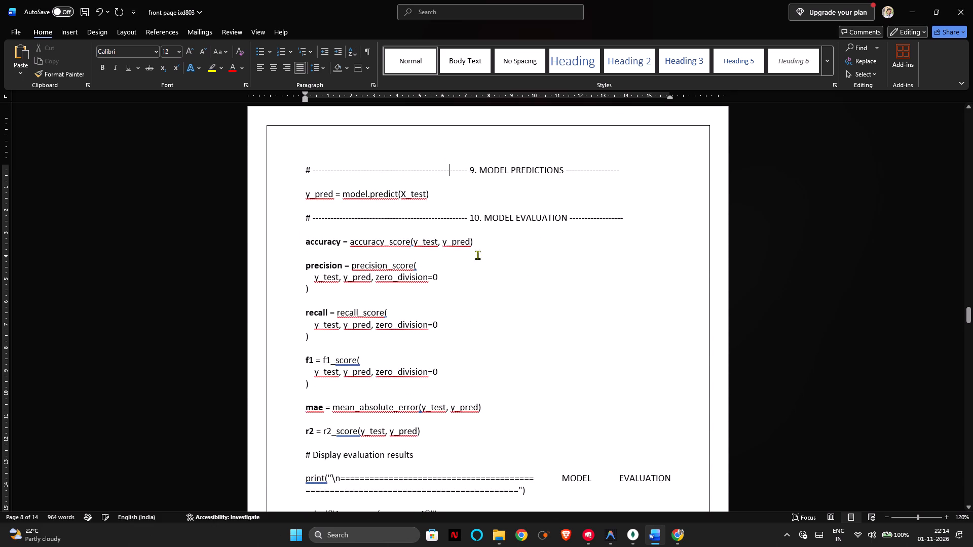
Add five empty paragraphs above the SCREENSHOTS heading to push it onto the next page with its first image.
scroll(554, 346, "down", 14)
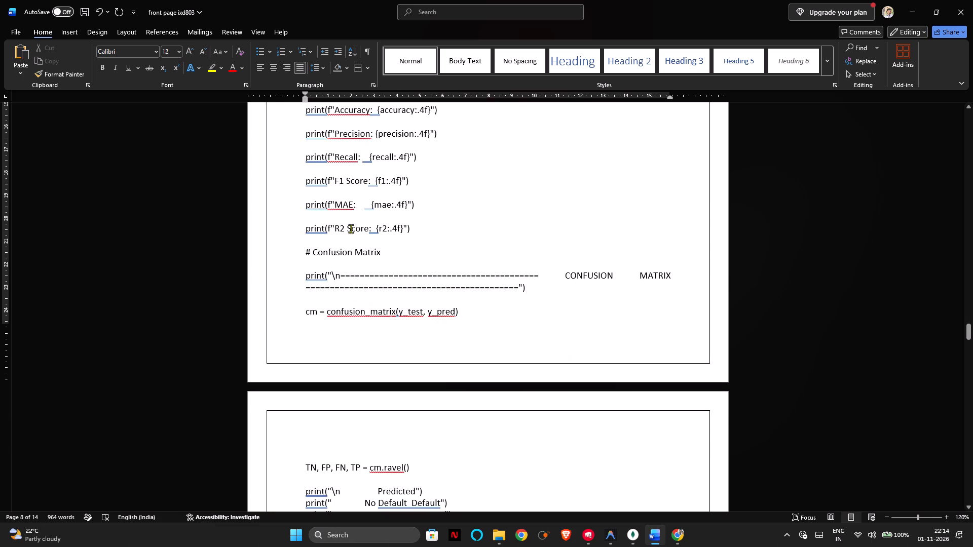
scroll(467, 310, "down", 14)
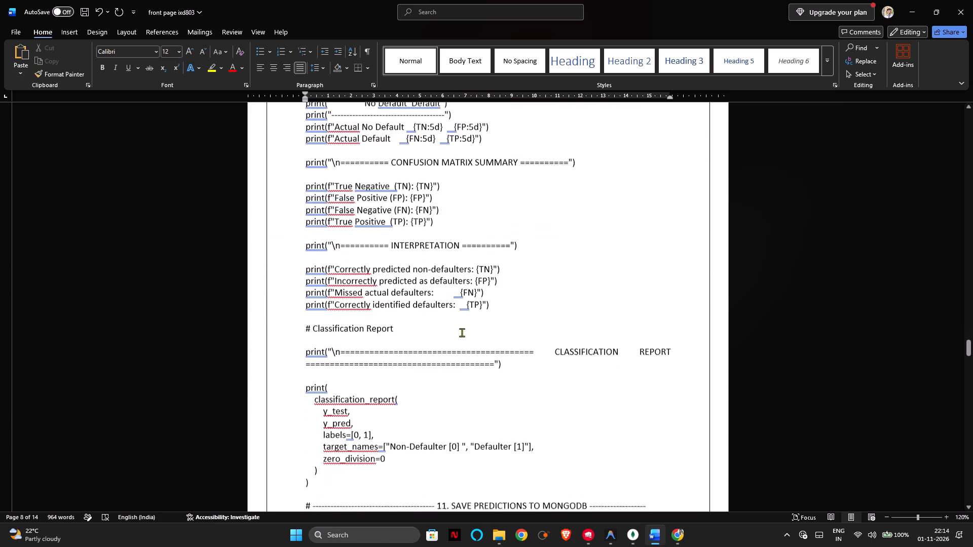
scroll(462, 332, "down", 20)
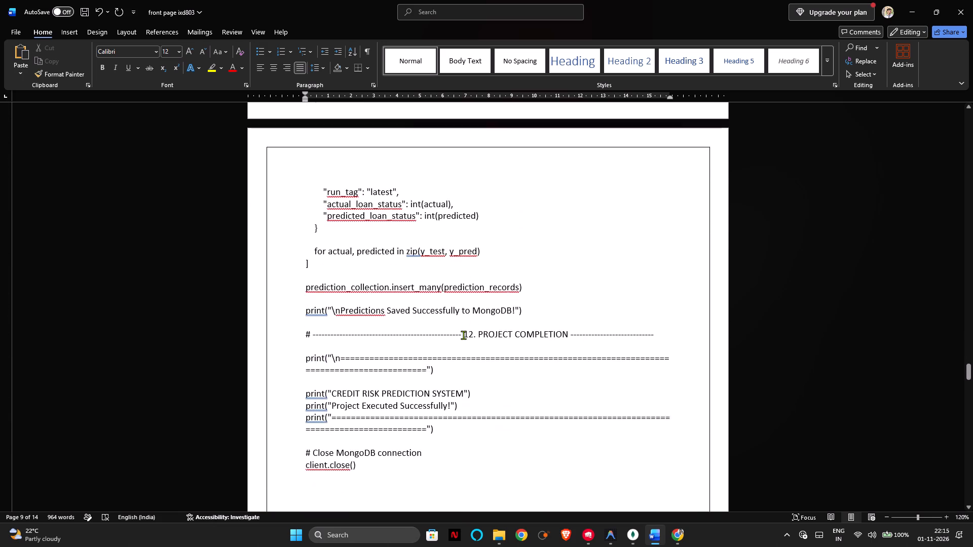
scroll(379, 289, "down", 6)
scroll(677, 358, "down", 6)
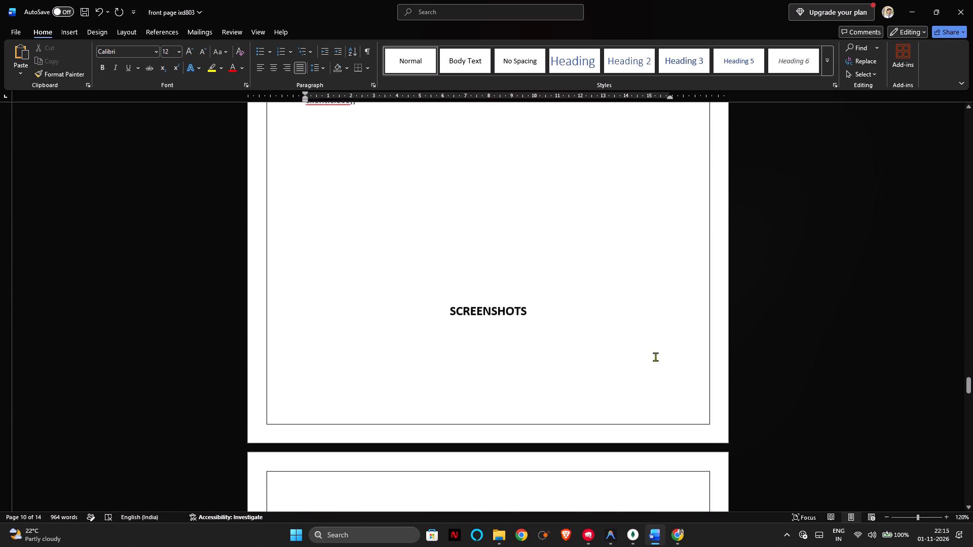
left_click(560, 276)
key("Return")
key("Return")
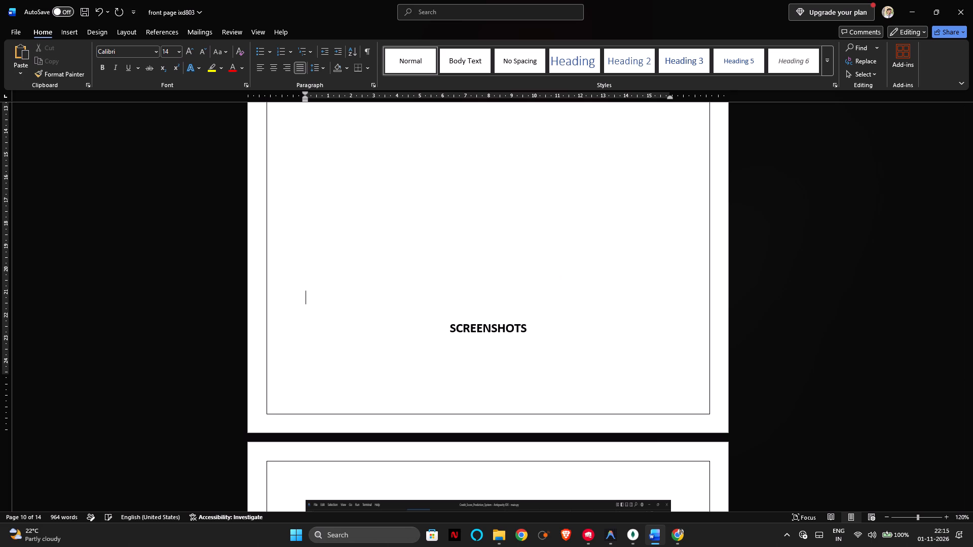
key("Return")
key("Return")
key("Return")
scroll(558, 281, "down", 4)
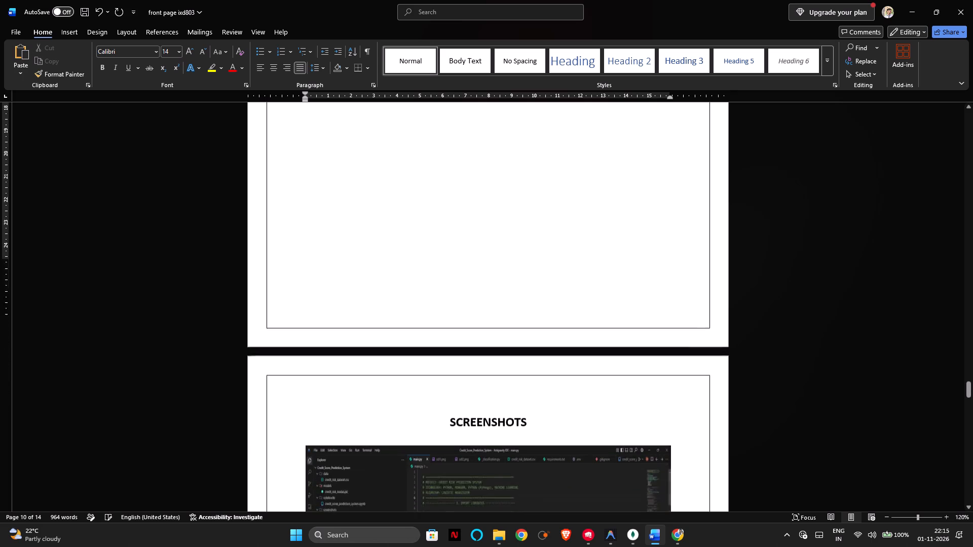
scroll(575, 289, "down", 10)
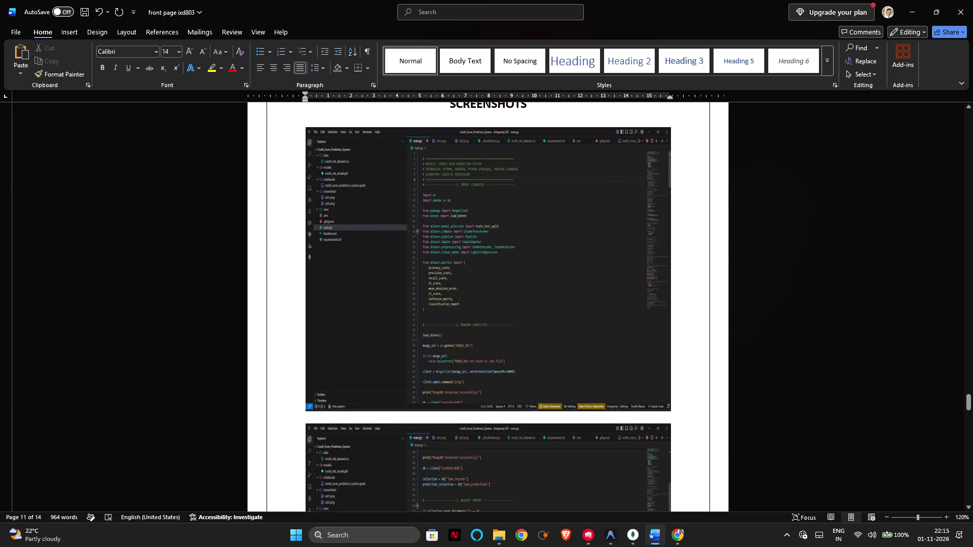
scroll(569, 239, "up", 3)
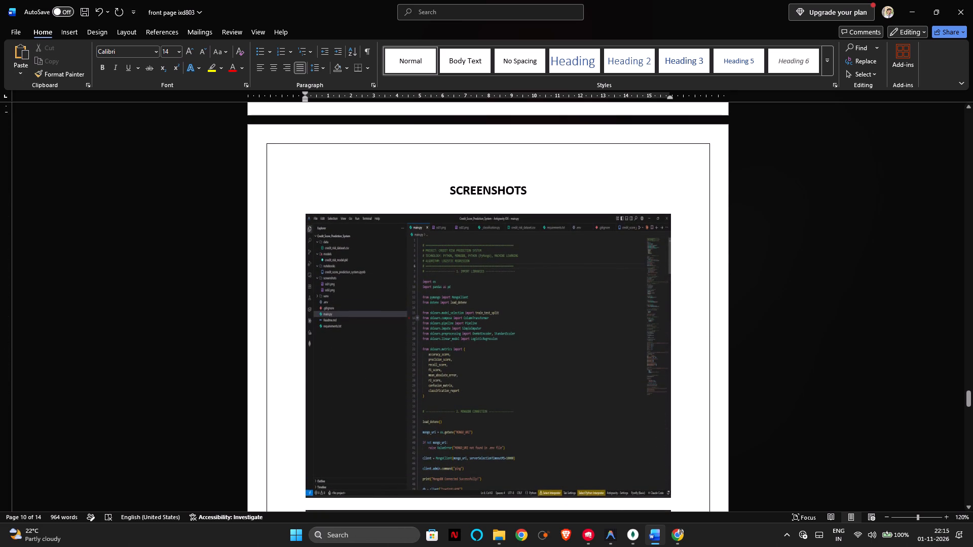
scroll(559, 242, "down", 4)
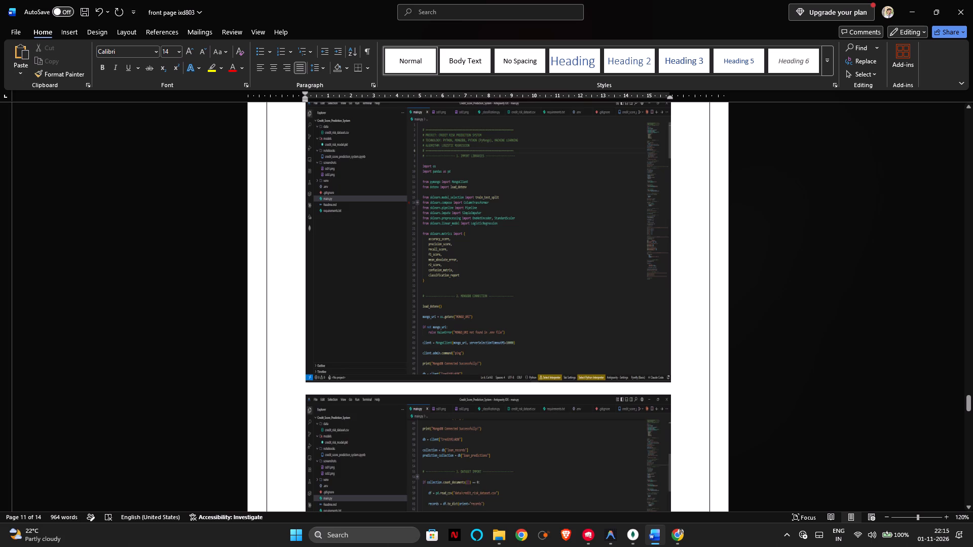
scroll(556, 250, "down", 10)
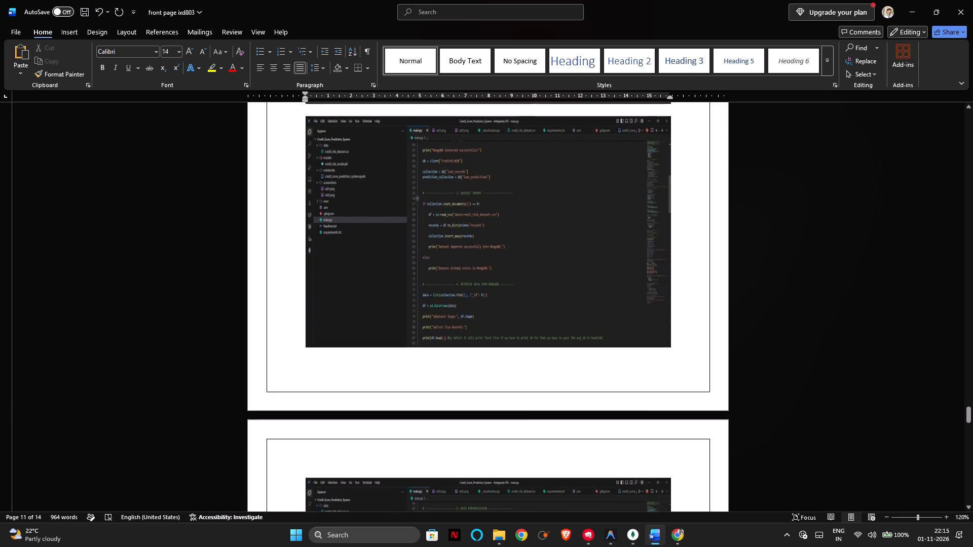
scroll(555, 252, "down", 18)
scroll(552, 261, "down", 18)
scroll(561, 261, "down", 5)
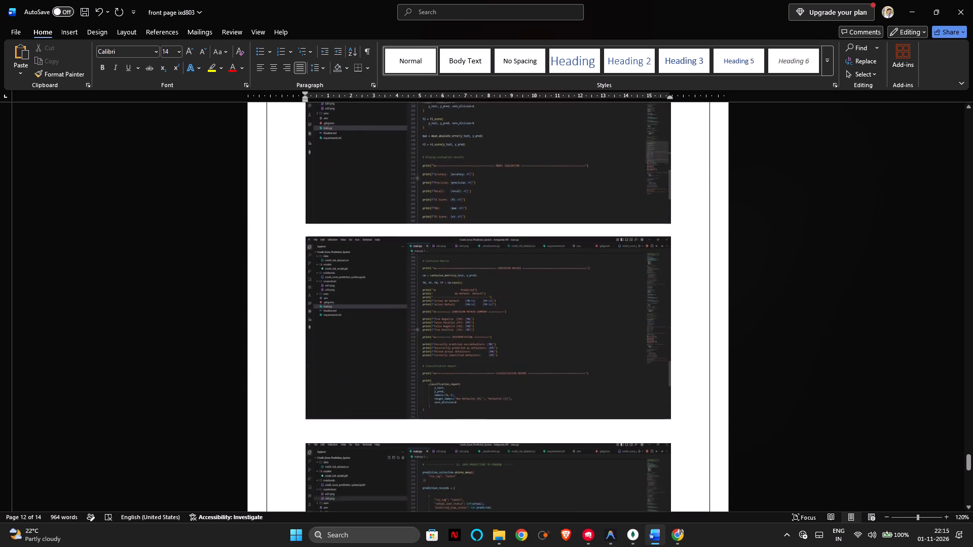